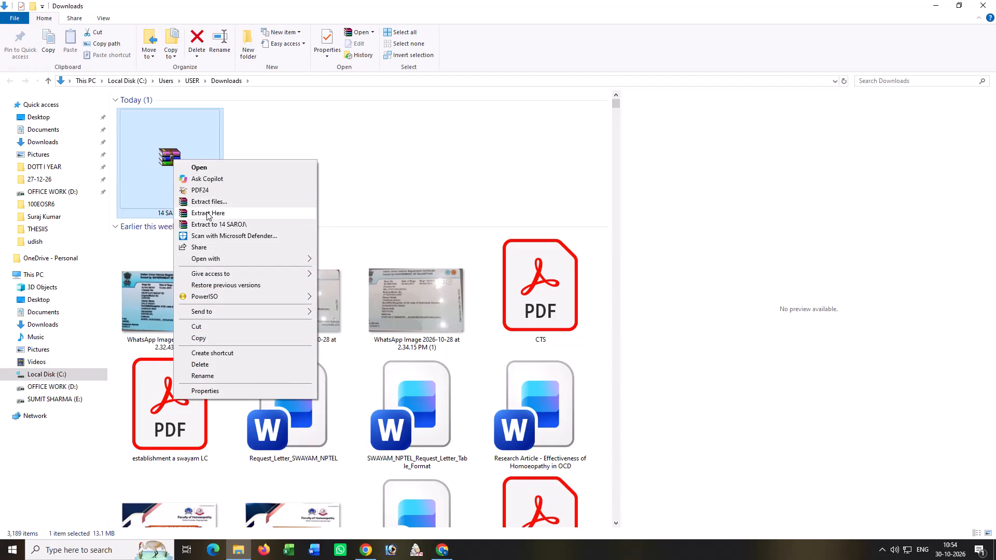
Extract the 14 SAROJ archive into its own folder in Downloads.
{"action": "left_click", "coordinate": [206, 203]}
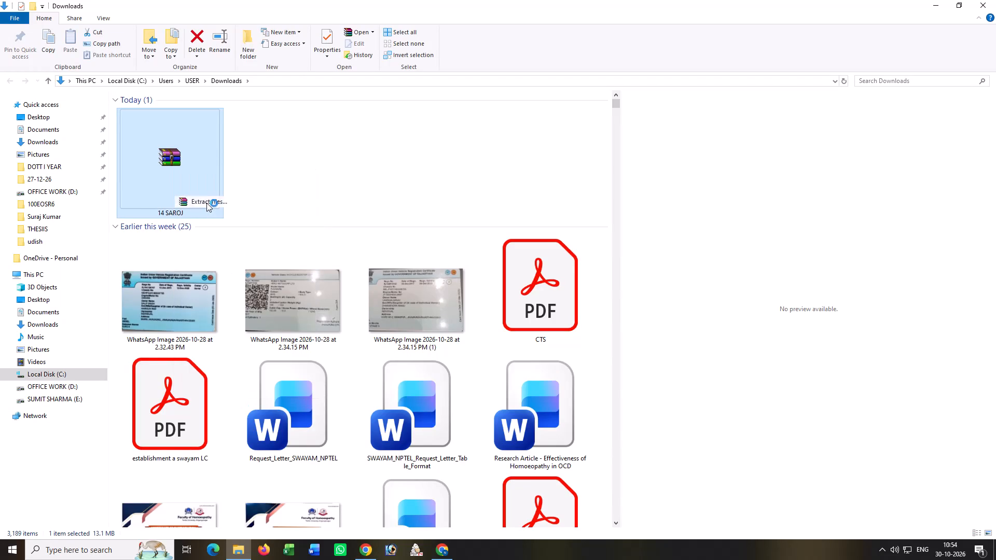
{"action": "left_click", "coordinate": [532, 384]}
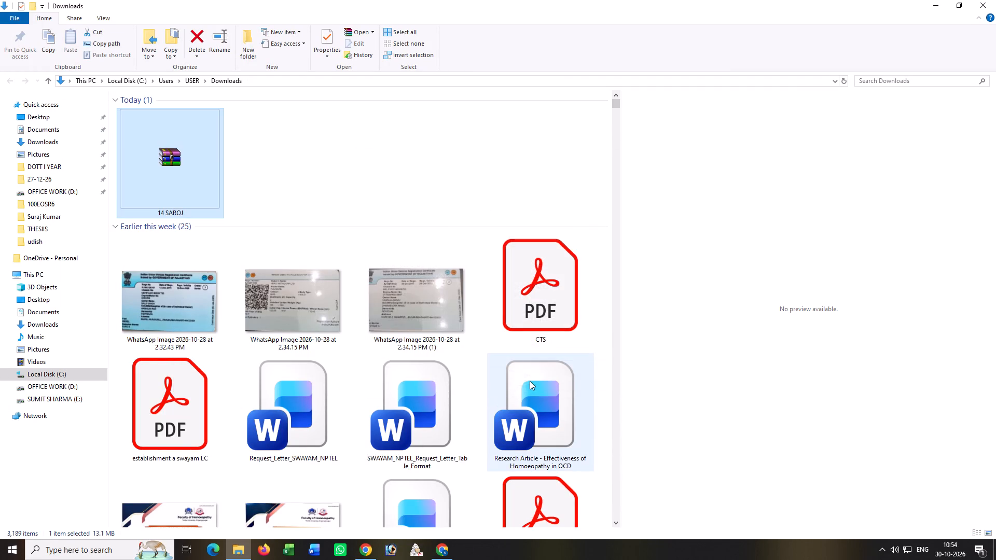
Copy the extracted 14 SAROJ folder to Ph. D > HOMOEOPATHY > 2025 > Saroj on the USB drive F:.
{"action": "left_click", "coordinate": [297, 183]}
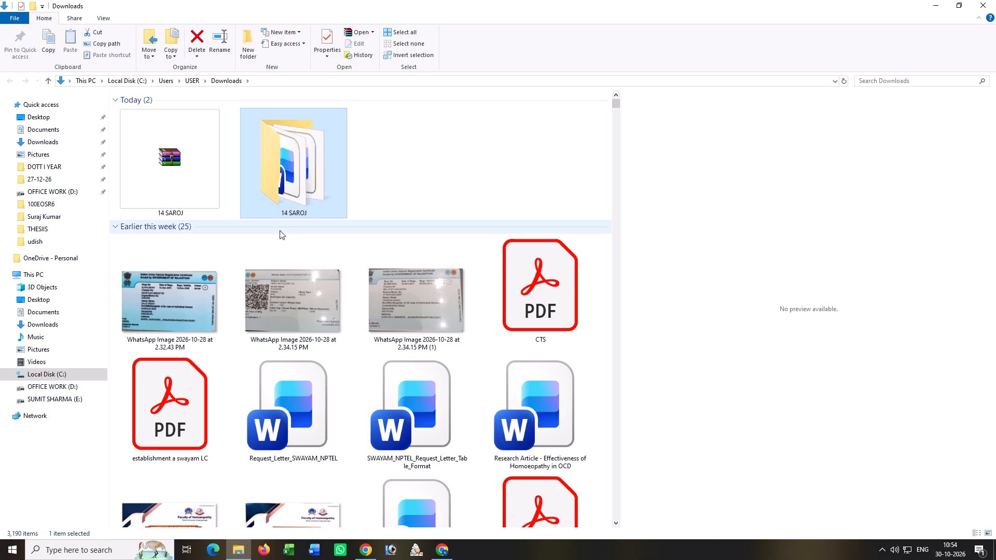
{"action": "key", "text": "ctrl+c"}
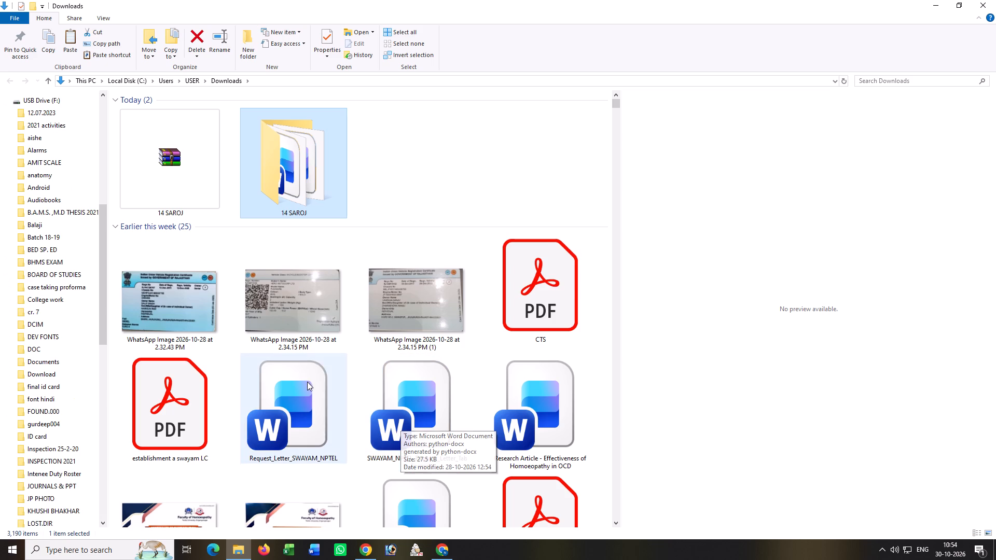
{"action": "scroll", "coordinate": [37, 391], "scroll_direction": "down", "scroll_amount": 17}
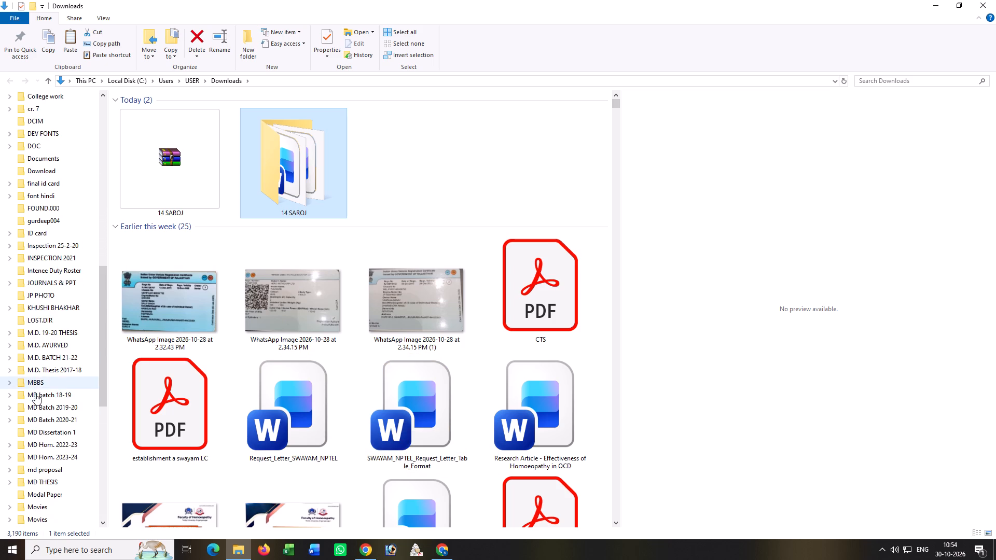
{"action": "scroll", "coordinate": [35, 394], "scroll_direction": "down", "scroll_amount": 8}
{"action": "scroll", "coordinate": [50, 474], "scroll_direction": "down", "scroll_amount": 1}
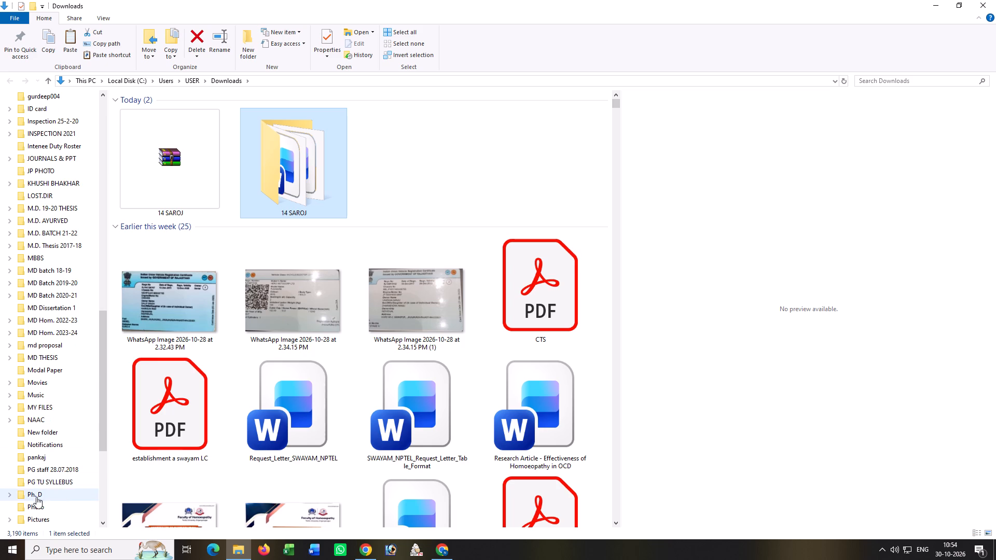
{"action": "double_click", "coordinate": [36, 497]}
{"action": "left_click", "coordinate": [141, 123]}
{"action": "double_click", "coordinate": [144, 136]}
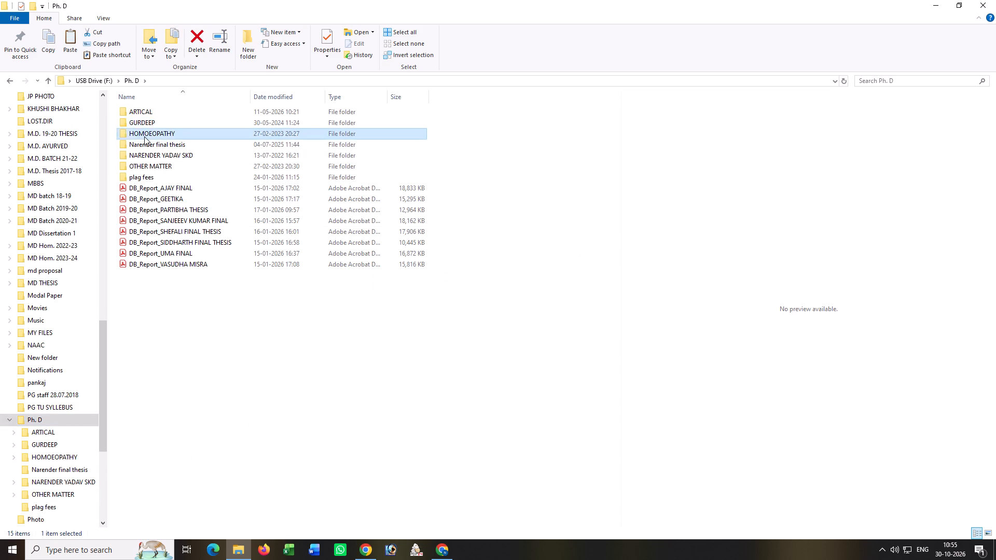
{"action": "double_click", "coordinate": [135, 125]}
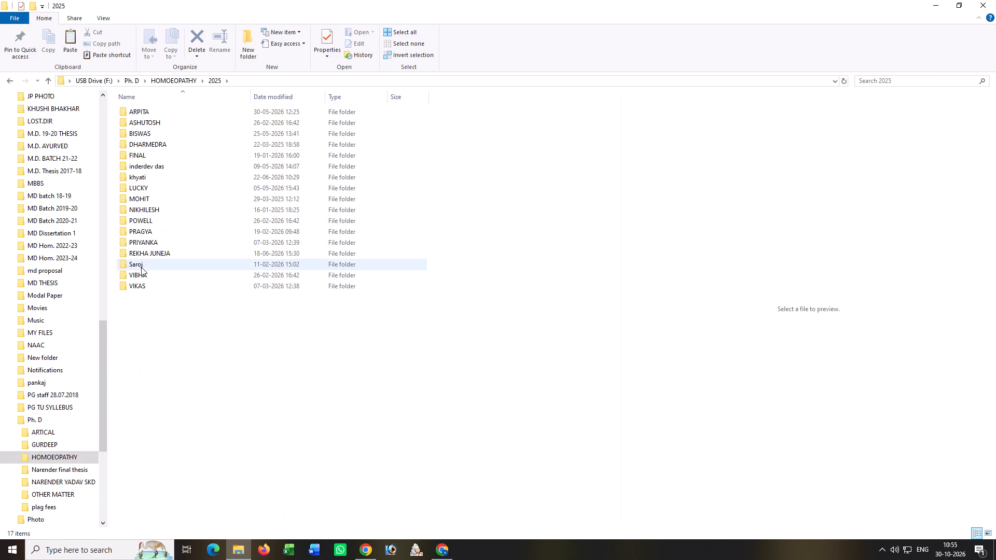
{"action": "double_click", "coordinate": [139, 265]}
{"action": "left_click", "coordinate": [166, 283]}
{"action": "key", "text": "ctrl+v"}
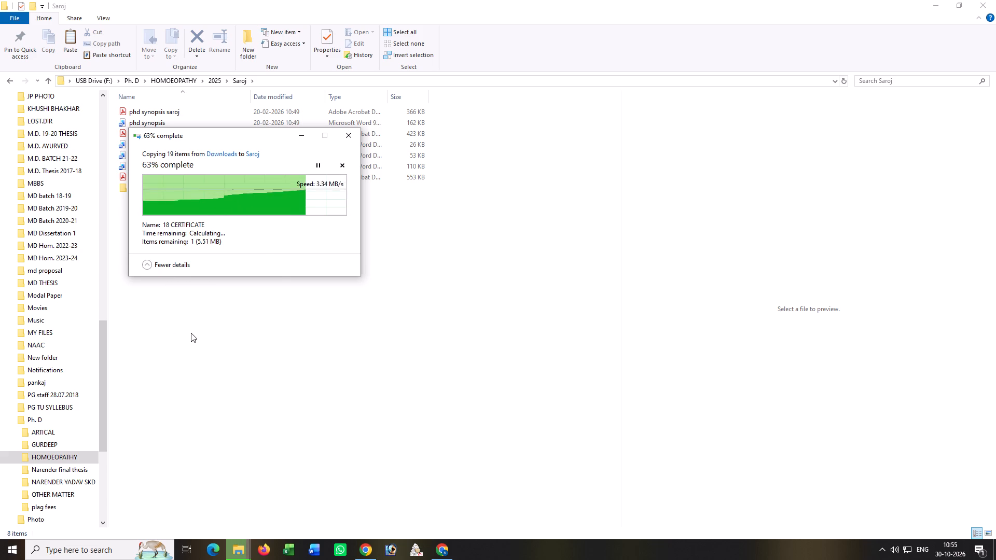
Open the 01 FRONT PAGE document from the copied 14 SAROJ folder.
{"action": "double_click", "coordinate": [136, 188]}
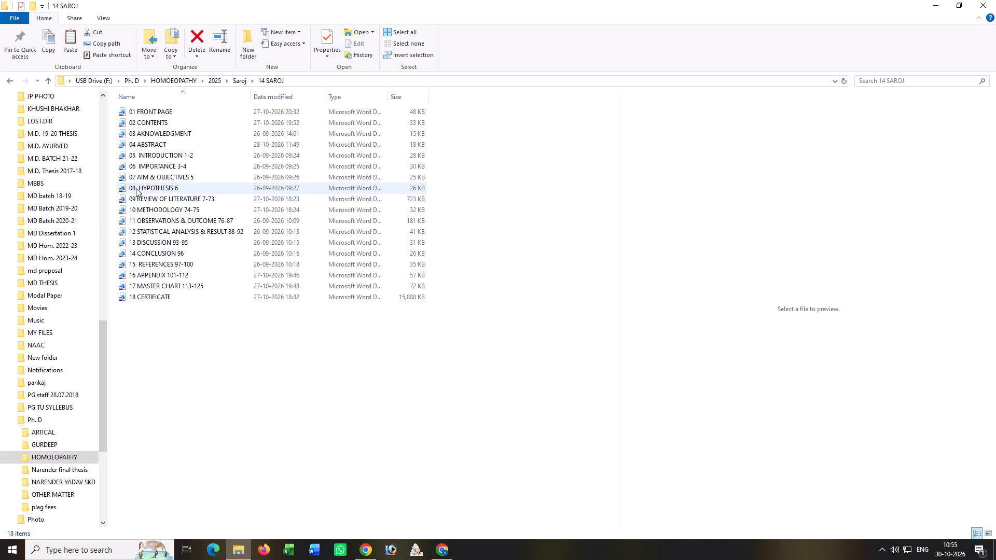
{"action": "double_click", "coordinate": [149, 111]}
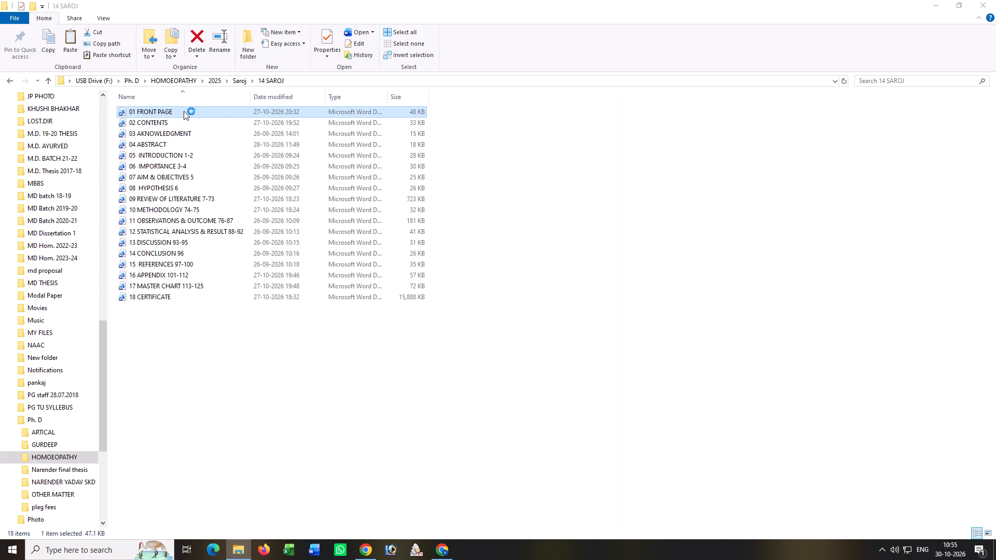
Set the font size of the English thesis title on the front page to 13 pt.
{"action": "left_click_drag", "start_coordinate": [326, 206], "coordinate": [302, 202]}
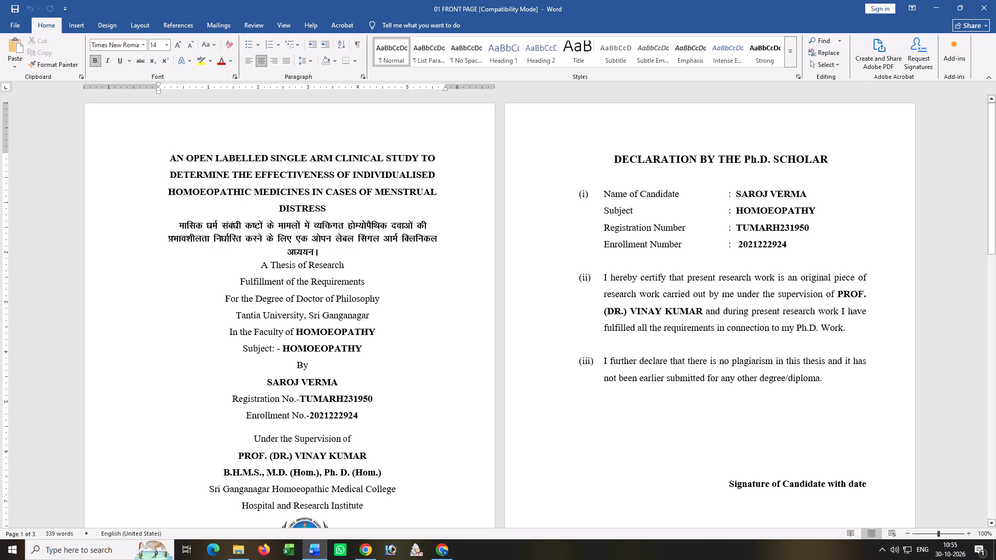
{"action": "left_click_drag", "start_coordinate": [302, 202], "coordinate": [170, 159]}
{"action": "left_click", "coordinate": [188, 46]}
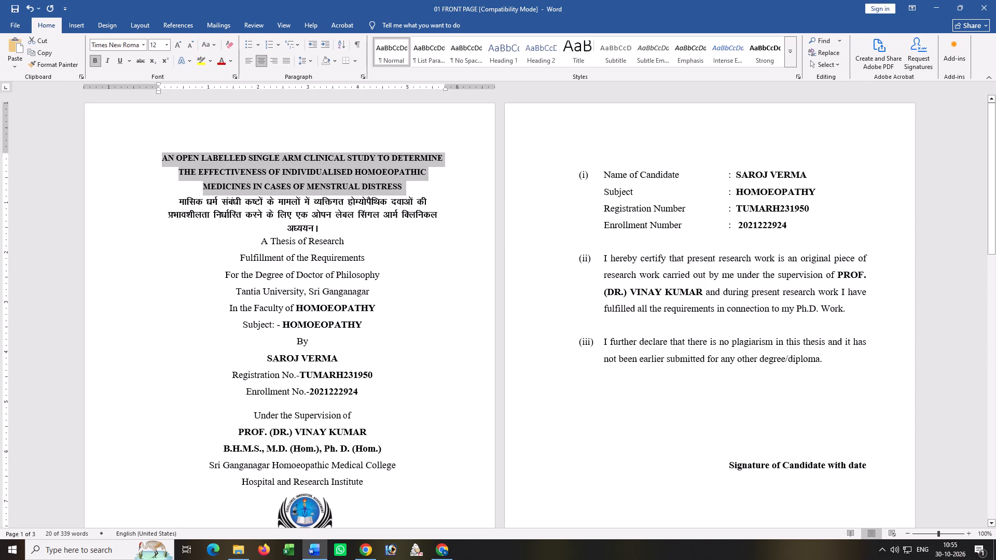
{"action": "left_click", "coordinate": [368, 235]}
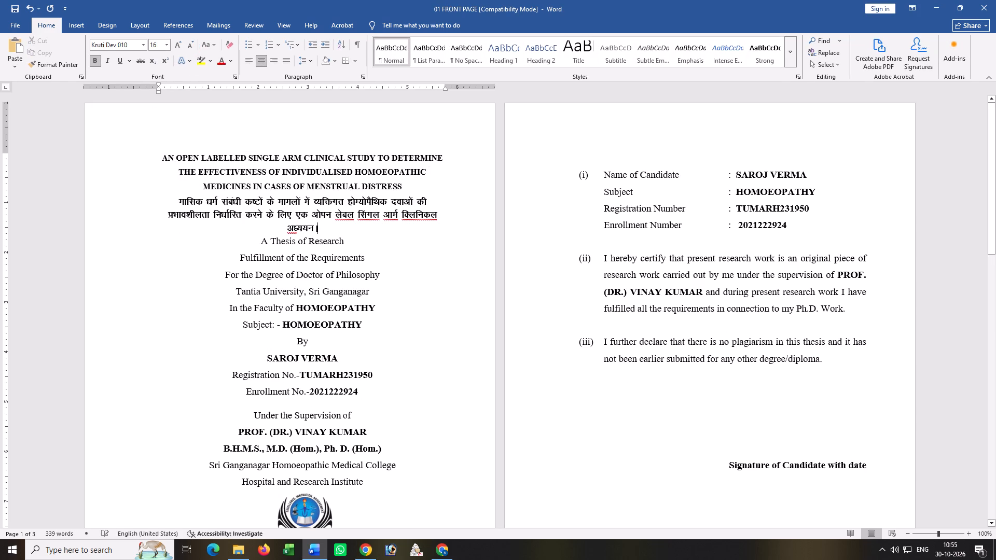
{"action": "left_click_drag", "start_coordinate": [160, 158], "coordinate": [408, 183]}
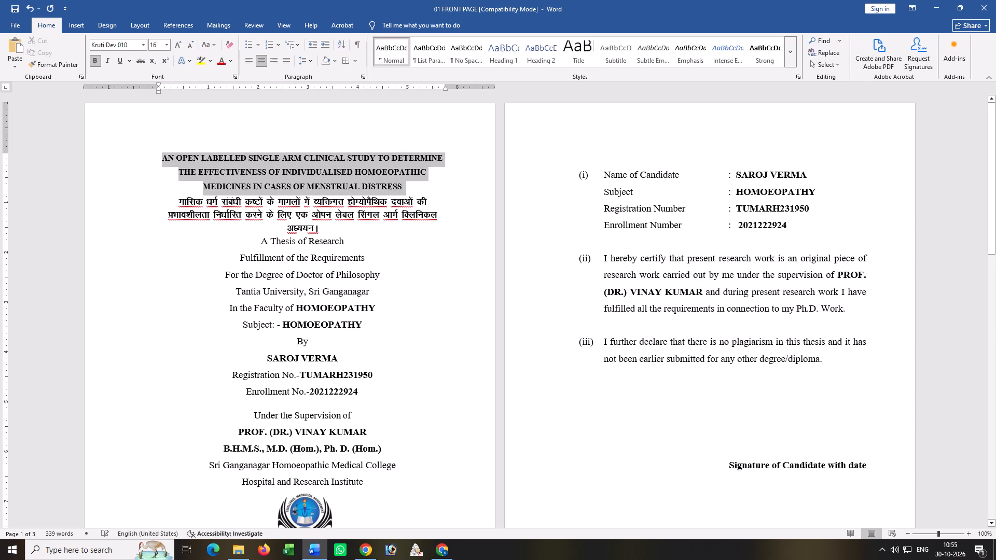
{"action": "left_click_drag", "start_coordinate": [408, 183], "coordinate": [407, 184]}
{"action": "key", "text": "ctrl+bracketright"}
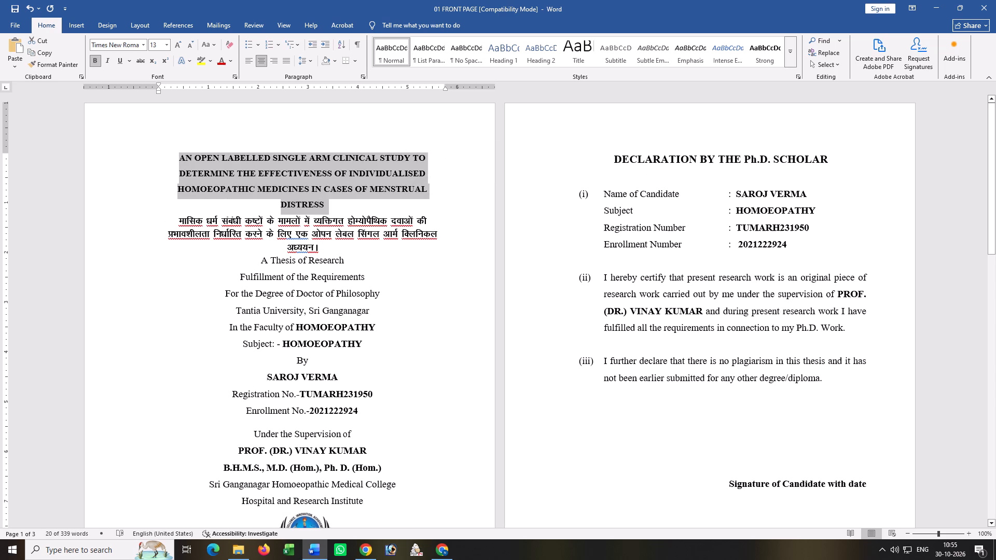
Extend the English title paragraph's right indent slightly beyond the text margin and save the document.
{"action": "left_click_drag", "start_coordinate": [446, 90], "coordinate": [447, 90]}
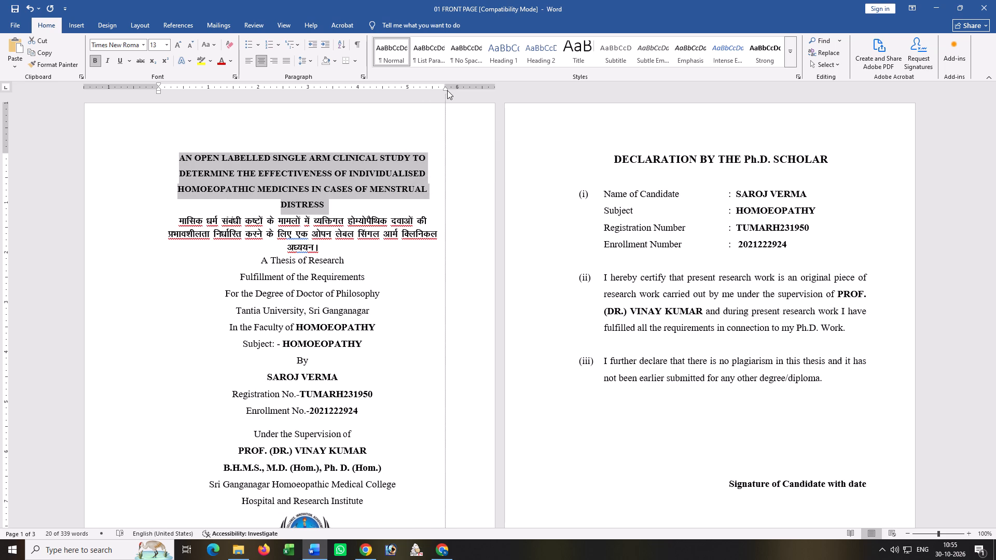
{"action": "left_click_drag", "start_coordinate": [447, 90], "coordinate": [453, 90]}
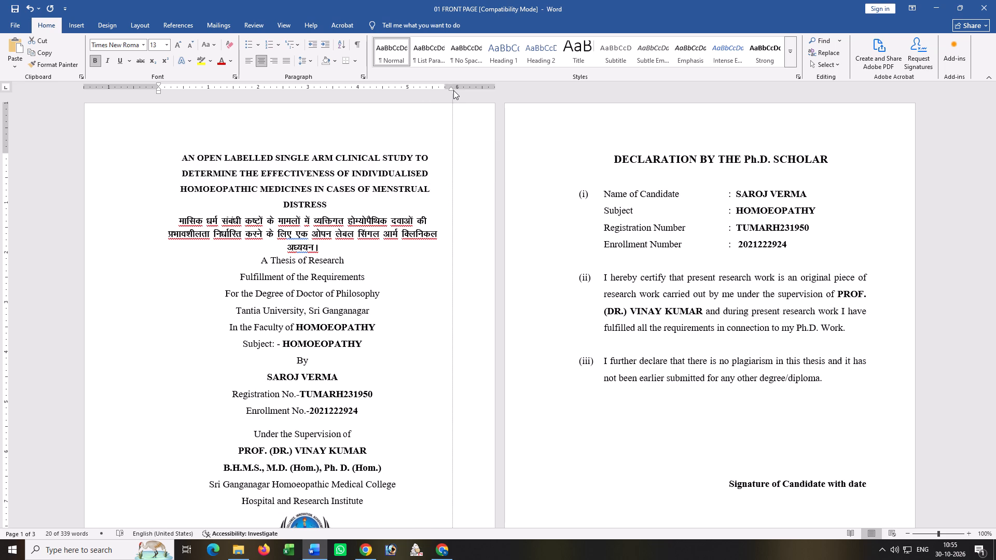
{"action": "left_click_drag", "start_coordinate": [453, 90], "coordinate": [453, 90]}
{"action": "left_click", "coordinate": [396, 261]}
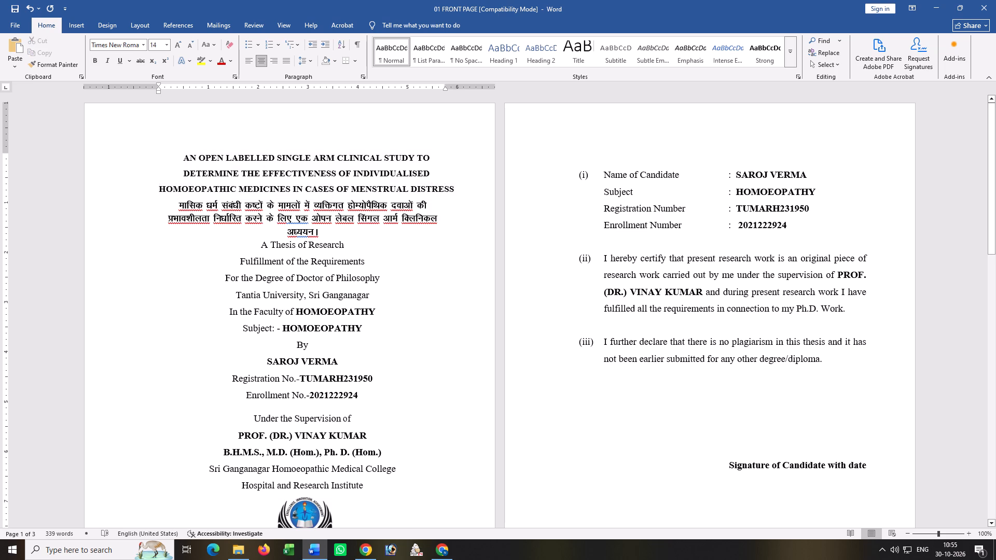
{"action": "key", "text": "ctrl+s"}
Insert two blank lines before the DECLARATION BY THE Ph.D. SCHOLAR heading to push it onto the second page.
{"action": "scroll", "coordinate": [259, 321], "scroll_direction": "down", "scroll_amount": 1}
{"action": "scroll", "coordinate": [407, 330], "scroll_direction": "down", "scroll_amount": 3}
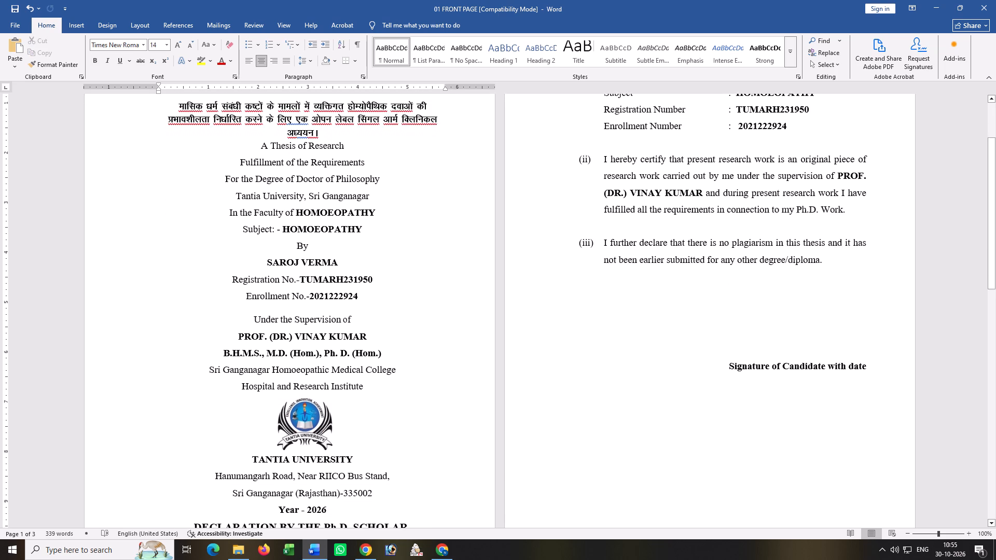
{"action": "scroll", "coordinate": [421, 333], "scroll_direction": "up", "scroll_amount": 5}
{"action": "scroll", "coordinate": [421, 333], "scroll_direction": "down", "scroll_amount": 11}
{"action": "left_click", "coordinate": [195, 353]}
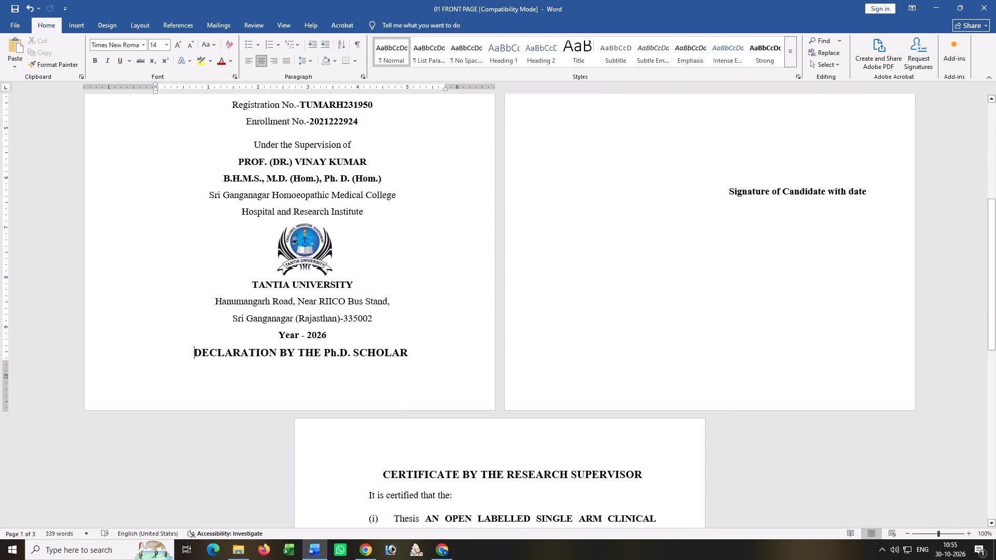
{"action": "key", "text": "Return"}
{"action": "key", "text": "Return"}
Check the pages through the supervisor's certificate, save the front page document and close it.
{"action": "scroll", "coordinate": [354, 437], "scroll_direction": "down", "scroll_amount": 4}
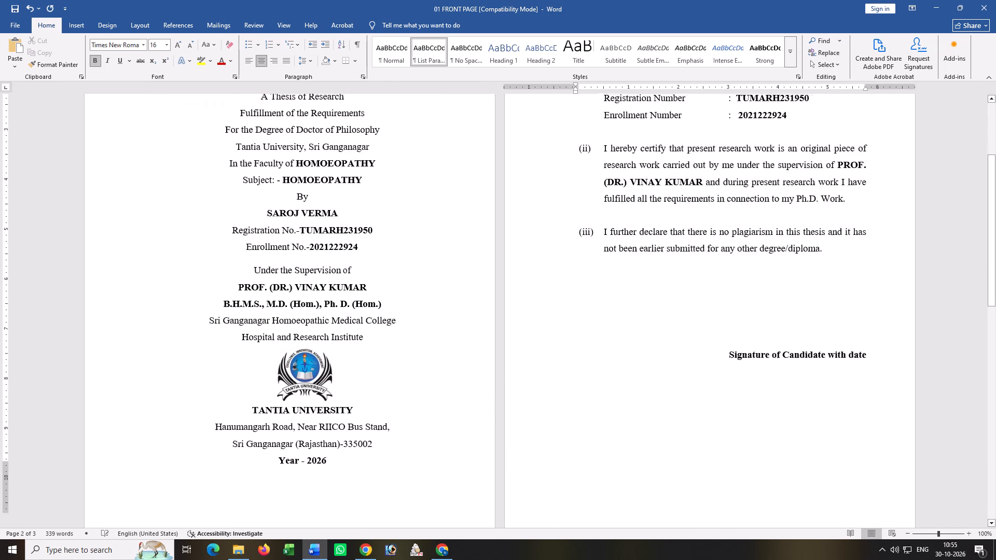
{"action": "scroll", "coordinate": [357, 432], "scroll_direction": "down", "scroll_amount": 20}
{"action": "scroll", "coordinate": [357, 432], "scroll_direction": "down", "scroll_amount": 7}
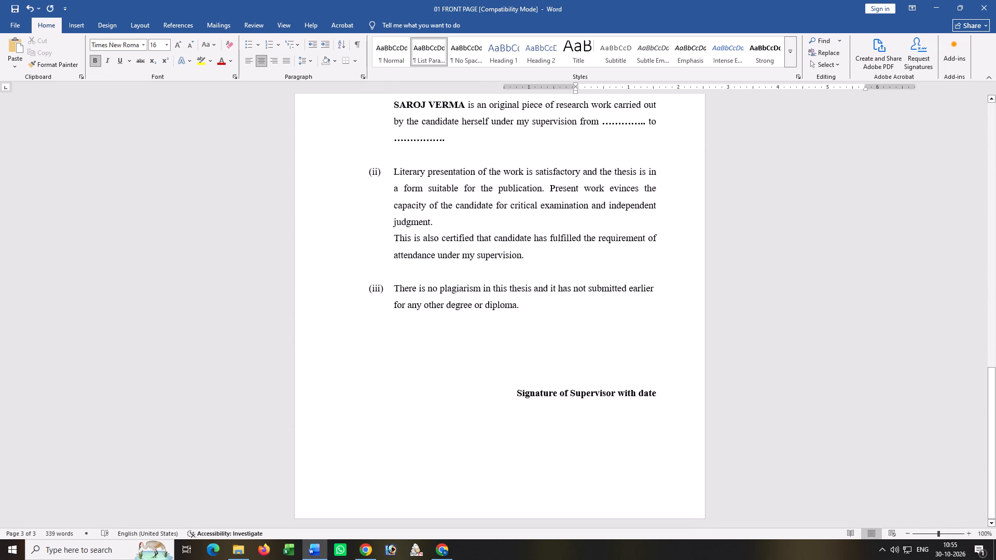
{"action": "scroll", "coordinate": [567, 377], "scroll_direction": "up", "scroll_amount": 2}
{"action": "left_click", "coordinate": [486, 219]}
{"action": "key", "text": "ctrl+s"}
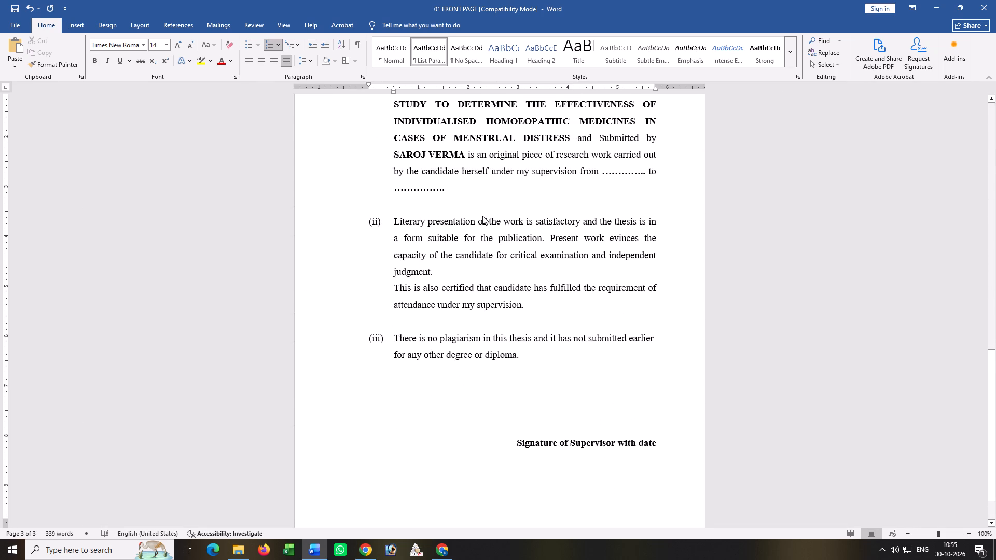
{"action": "scroll", "coordinate": [515, 361], "scroll_direction": "down", "scroll_amount": 9}
{"action": "left_click", "coordinate": [987, 7]}
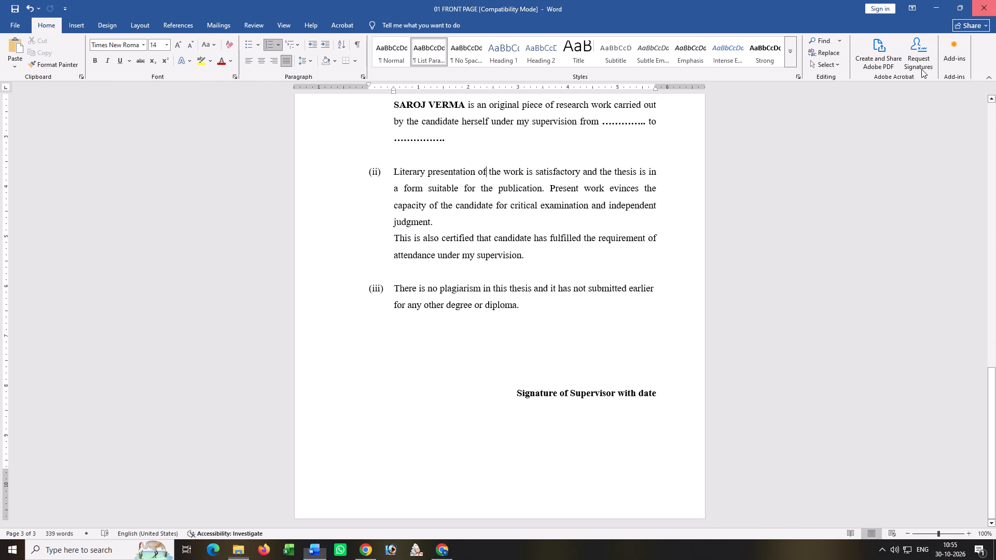
Open the 02 CONTENTS document and correct the misspelled "Conset" to "Consent" in the contents table.
{"action": "double_click", "coordinate": [148, 126]}
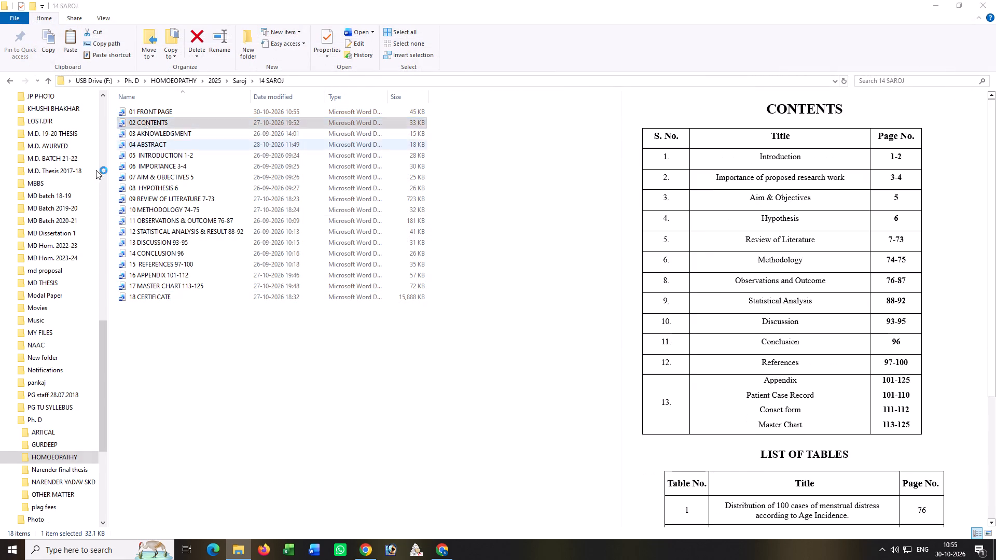
{"action": "scroll", "coordinate": [365, 355], "scroll_direction": "down", "scroll_amount": 6}
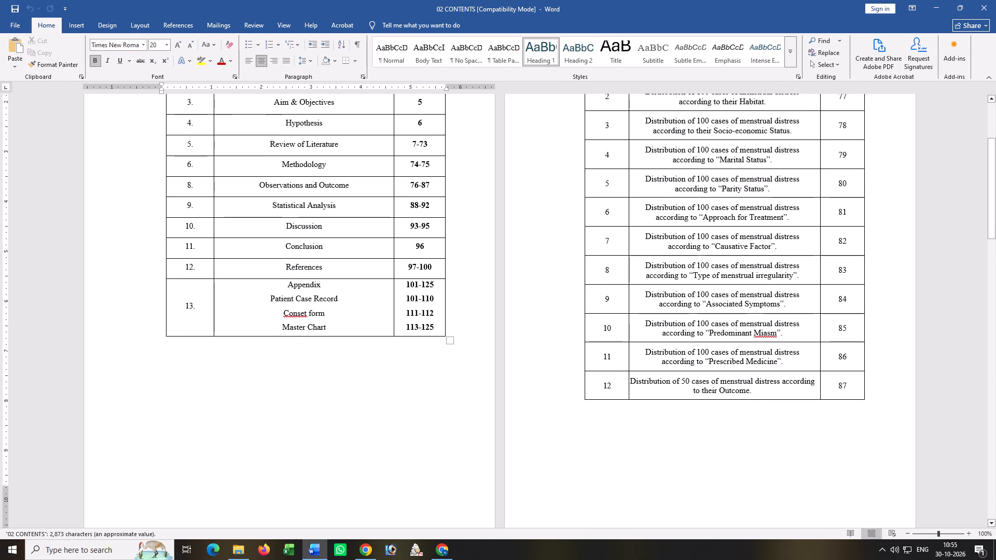
{"action": "right_click", "coordinate": [301, 314]}
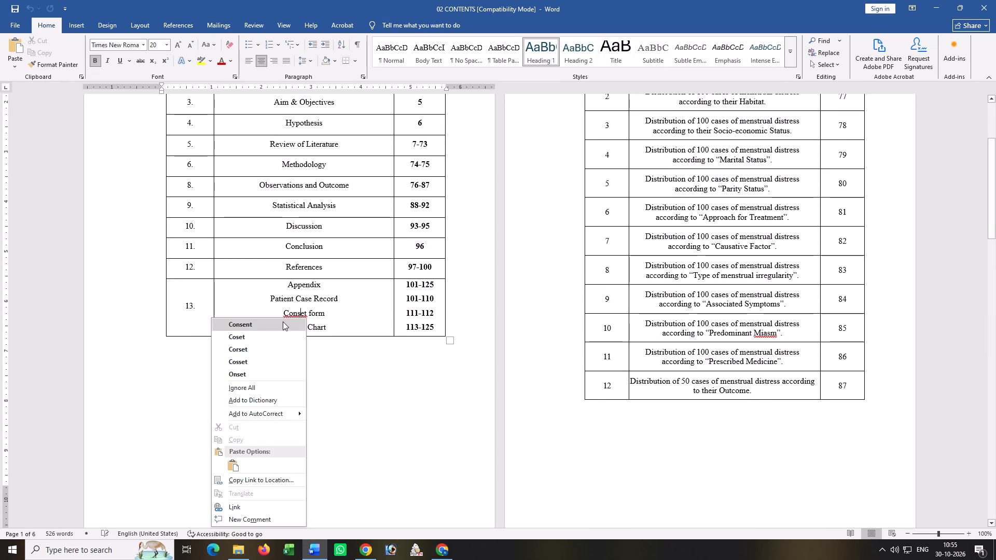
{"action": "left_click", "coordinate": [266, 326]}
{"action": "left_click", "coordinate": [353, 315]}
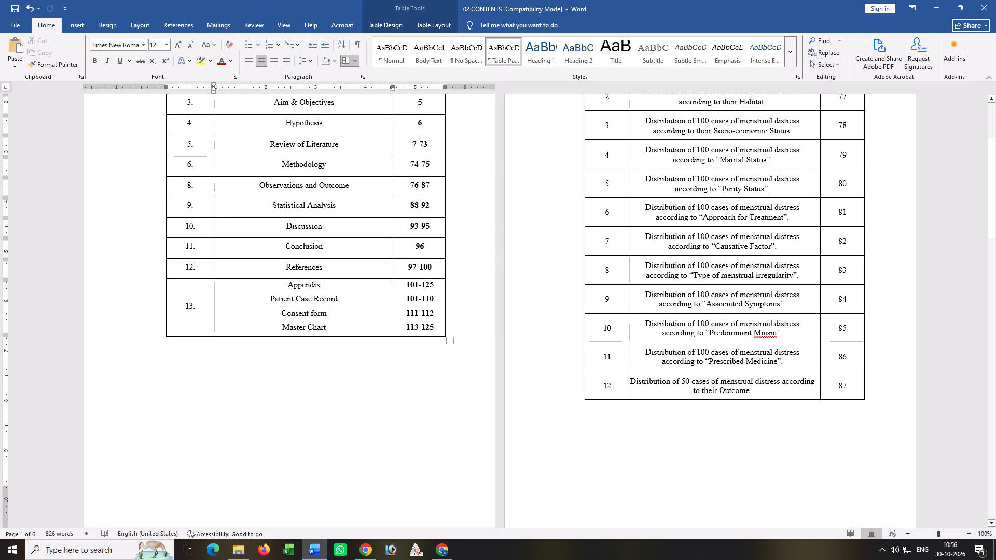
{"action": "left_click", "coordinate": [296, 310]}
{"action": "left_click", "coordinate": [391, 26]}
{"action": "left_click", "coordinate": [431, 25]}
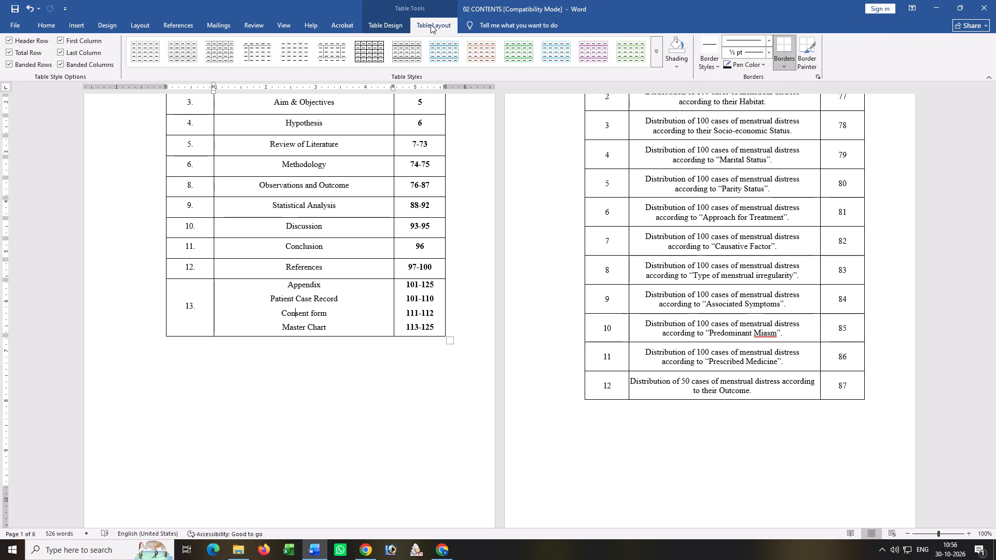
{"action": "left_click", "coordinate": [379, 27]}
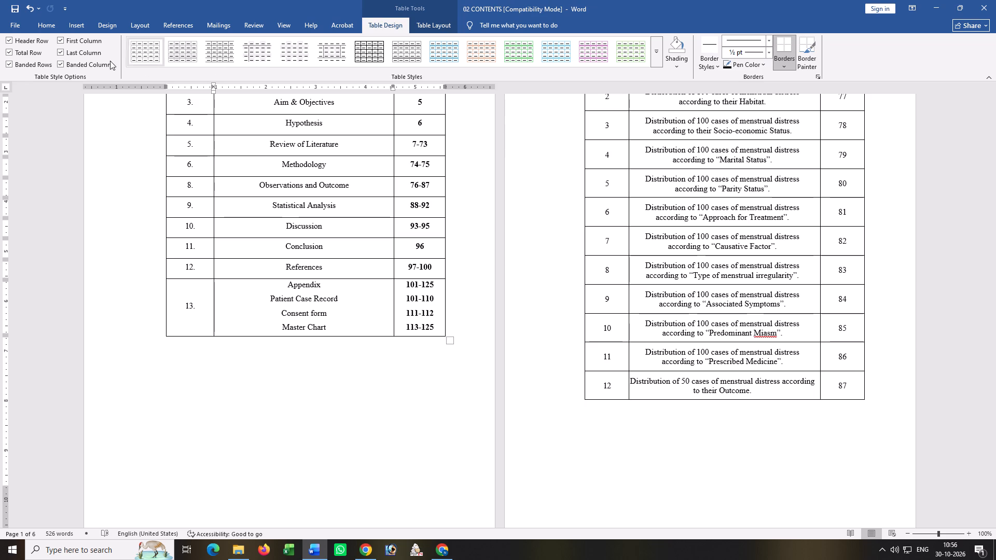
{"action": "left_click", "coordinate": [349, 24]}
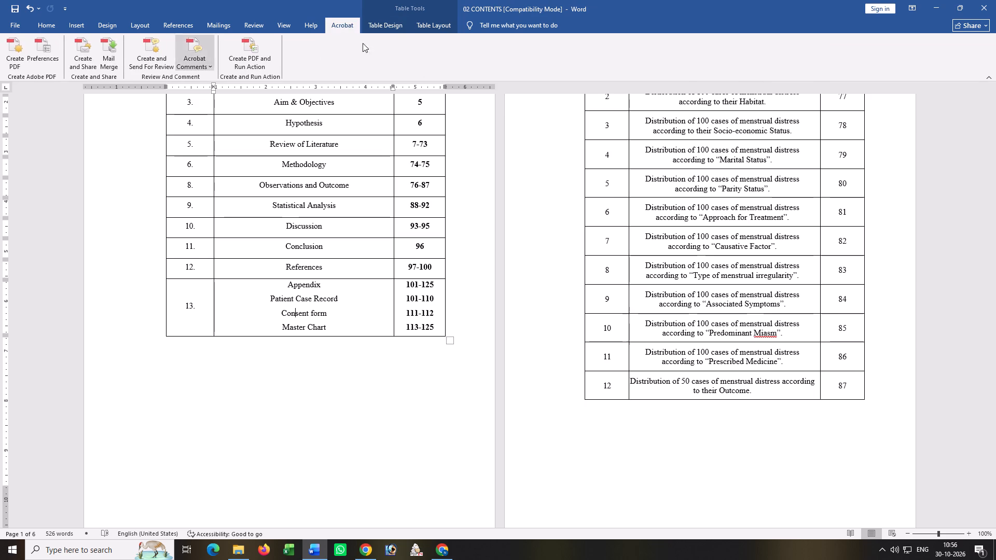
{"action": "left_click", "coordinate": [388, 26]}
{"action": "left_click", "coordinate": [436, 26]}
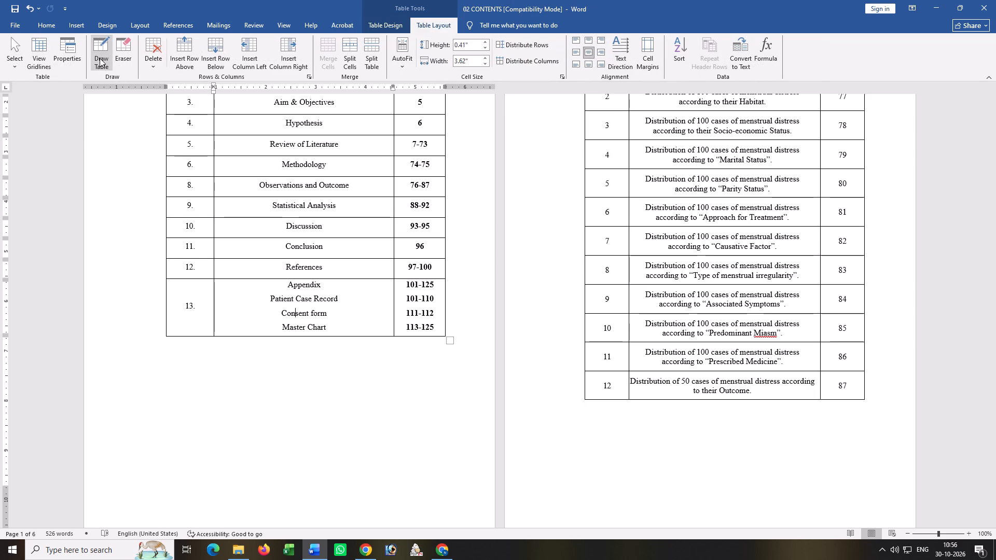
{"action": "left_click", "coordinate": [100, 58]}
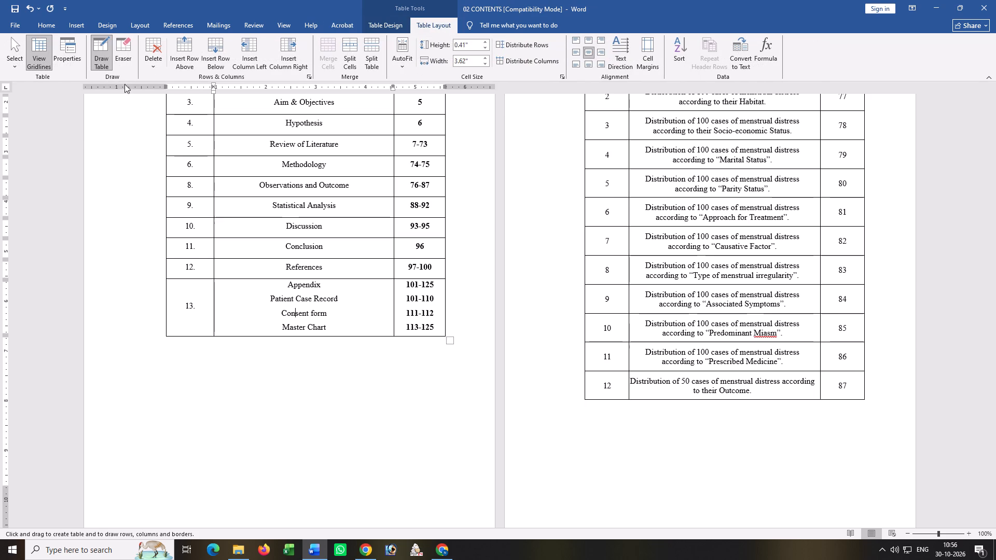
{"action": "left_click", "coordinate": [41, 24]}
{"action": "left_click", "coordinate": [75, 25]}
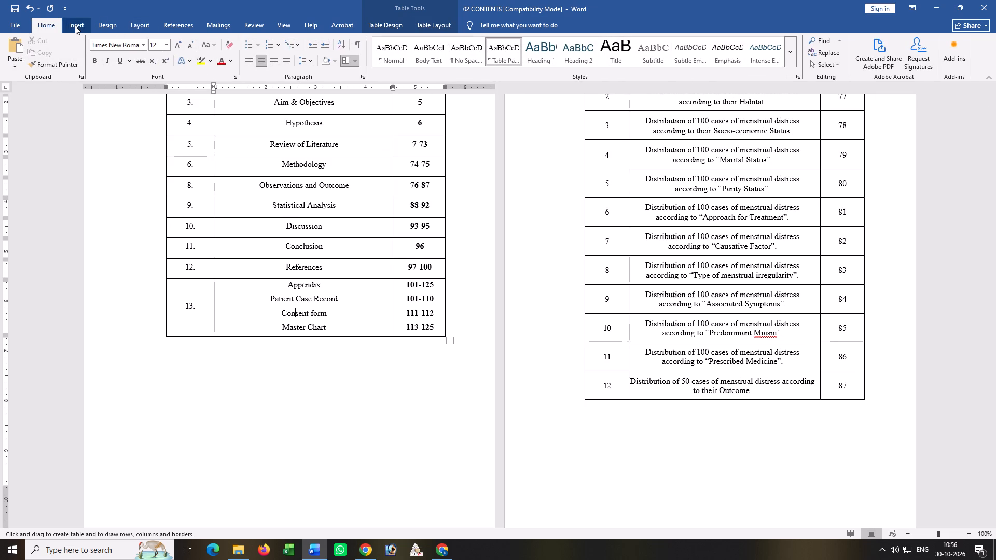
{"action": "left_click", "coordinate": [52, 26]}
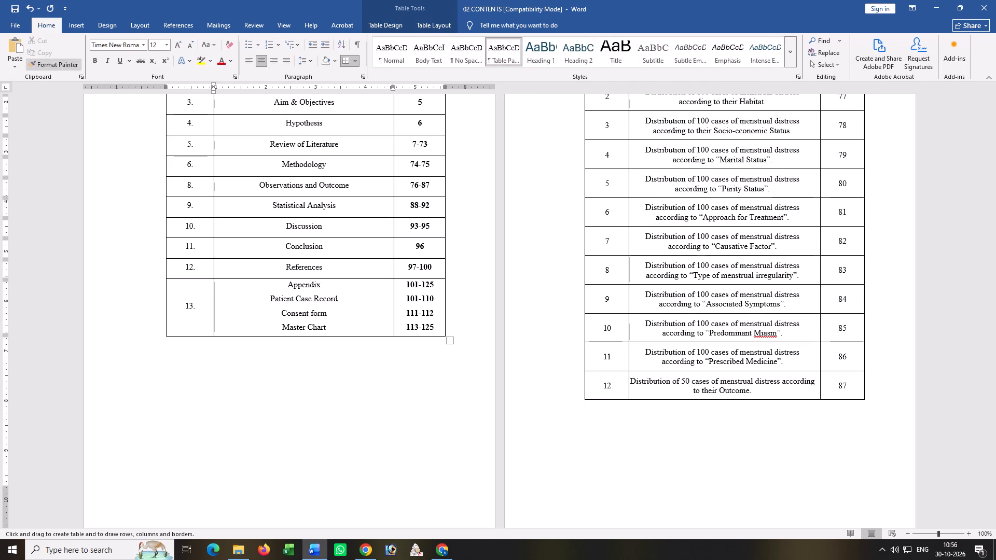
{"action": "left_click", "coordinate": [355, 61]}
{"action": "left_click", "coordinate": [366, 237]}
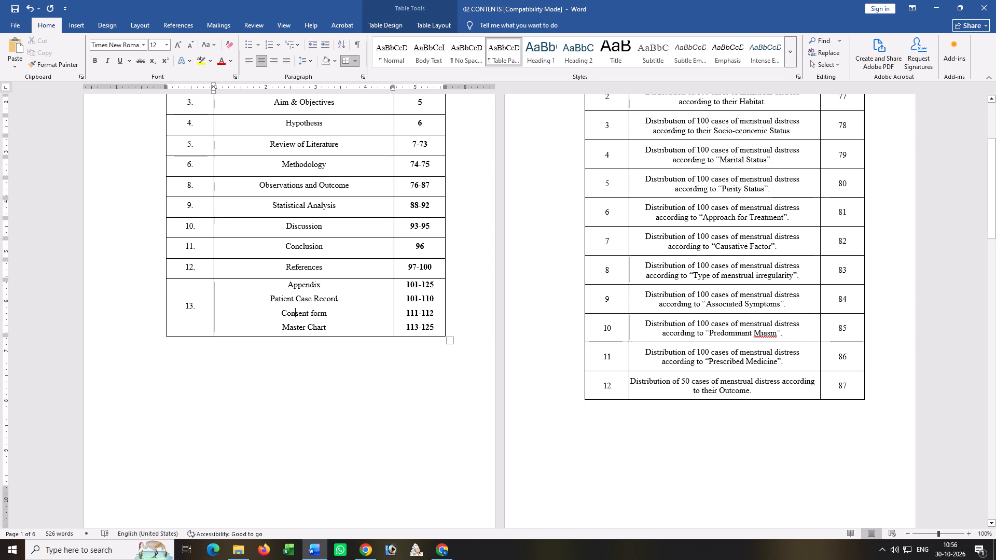
Draw three horizontal table lines in row 13's title cell, separating Appendix, Patient Case Record, Consent form and Master Chart.
{"action": "left_click", "coordinate": [358, 59]}
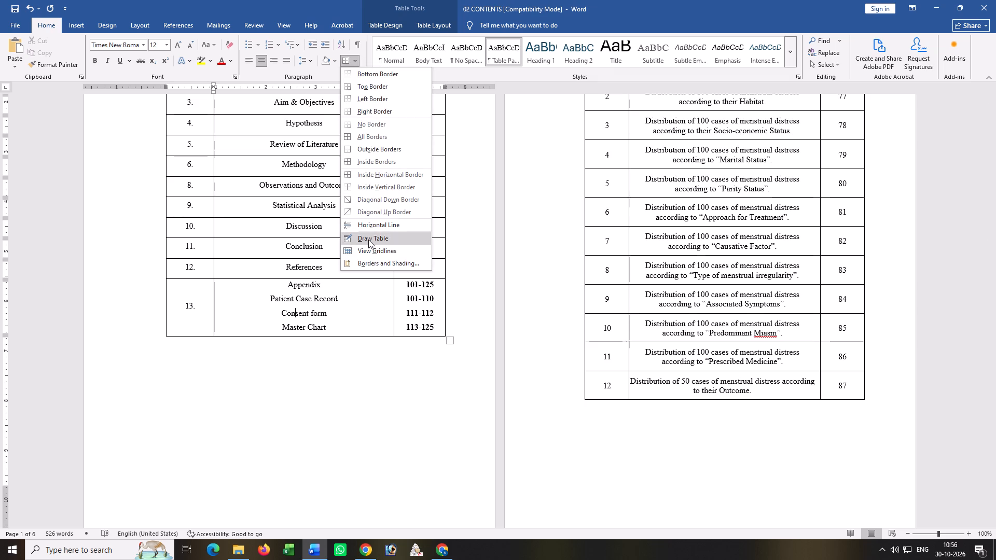
{"action": "left_click", "coordinate": [368, 240]}
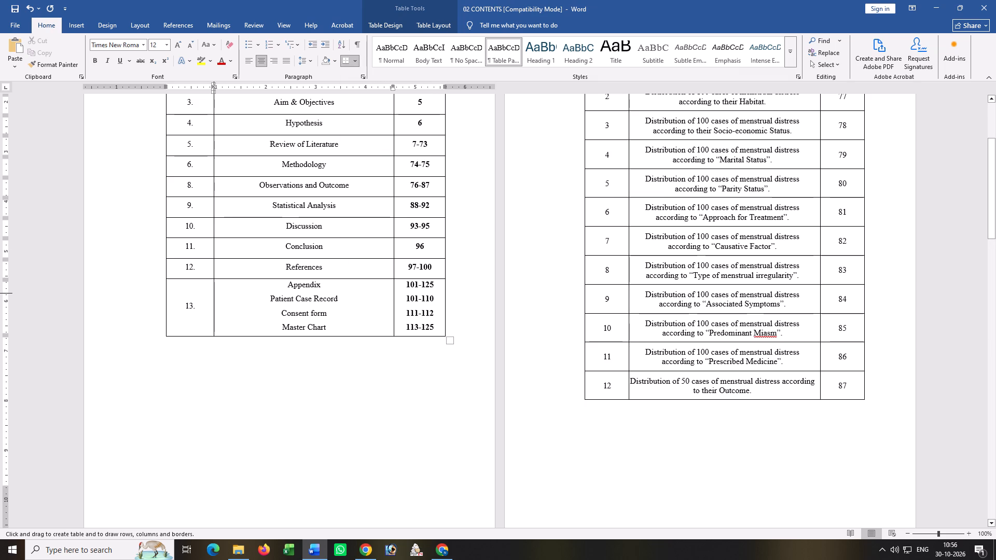
{"action": "left_click_drag", "start_coordinate": [214, 292], "coordinate": [278, 295]}
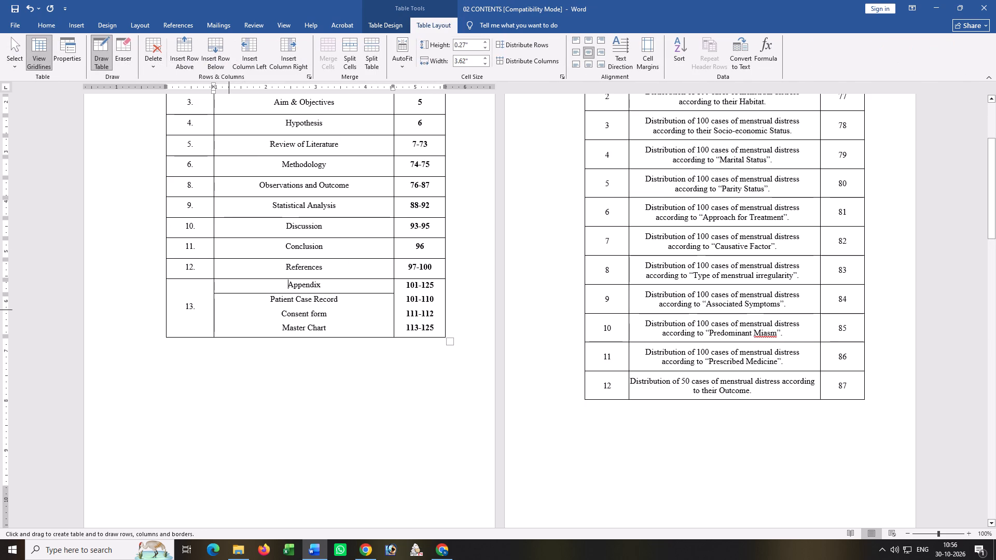
{"action": "left_click_drag", "start_coordinate": [214, 304], "coordinate": [332, 306]}
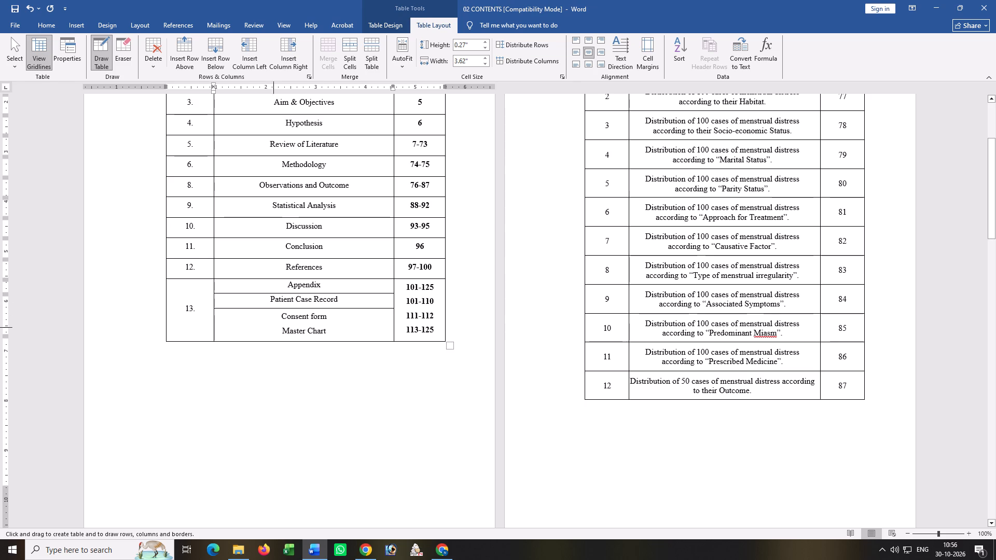
{"action": "left_click_drag", "start_coordinate": [214, 320], "coordinate": [303, 321]}
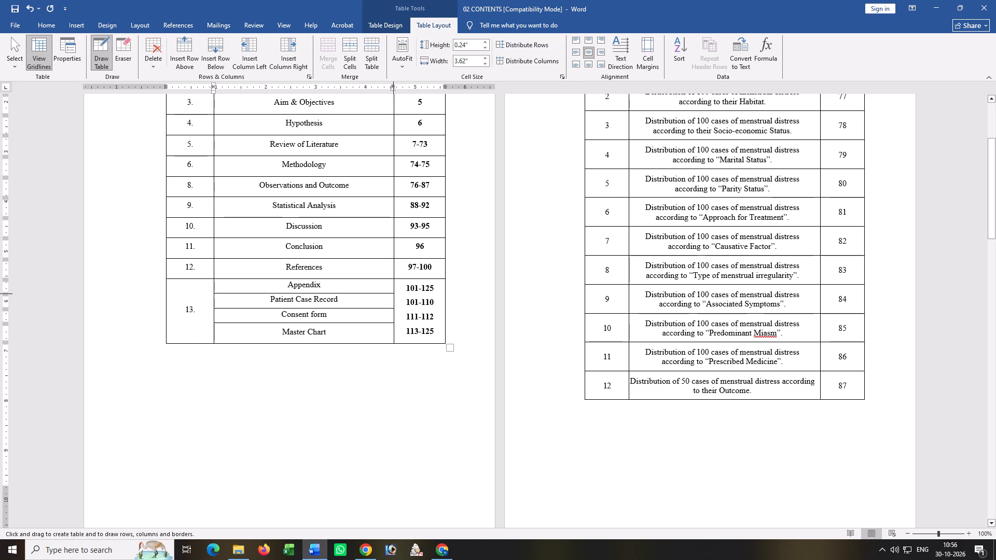
Draw three matching horizontal lines in row 13's page number cell and leave the Draw Table tool.
{"action": "left_click_drag", "start_coordinate": [393, 293], "coordinate": [430, 296]}
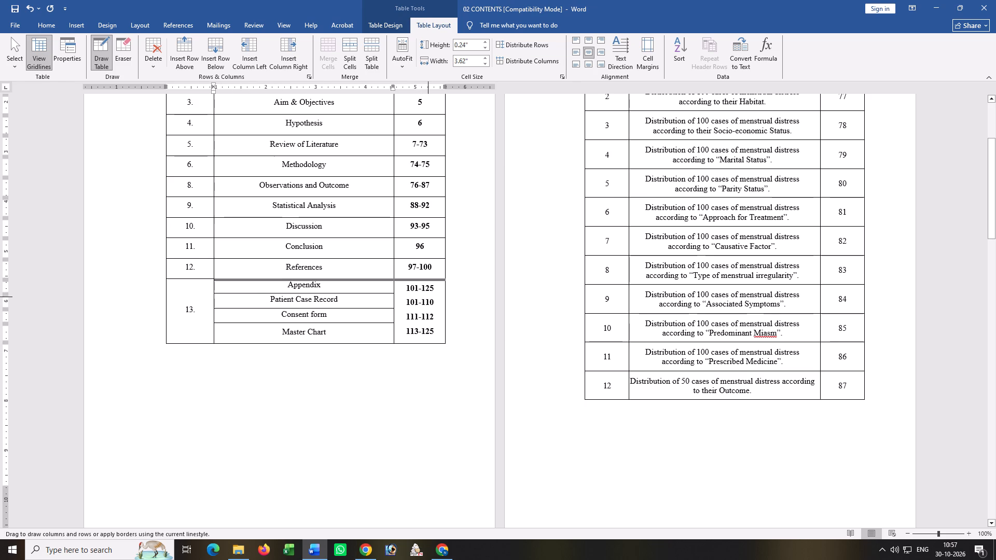
{"action": "left_click_drag", "start_coordinate": [430, 296], "coordinate": [434, 295]}
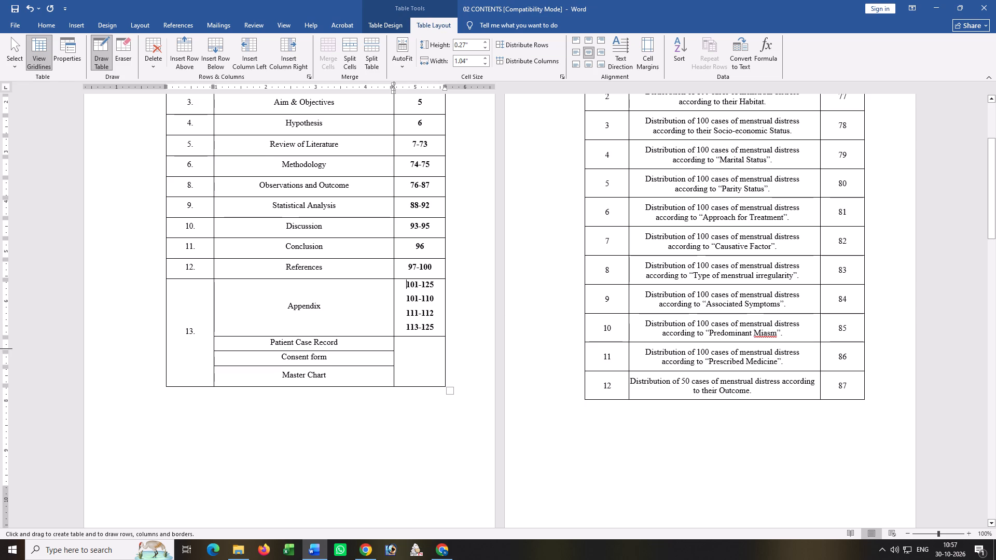
{"action": "left_click_drag", "start_coordinate": [394, 349], "coordinate": [433, 348]}
{"action": "left_click_drag", "start_coordinate": [394, 366], "coordinate": [441, 363]}
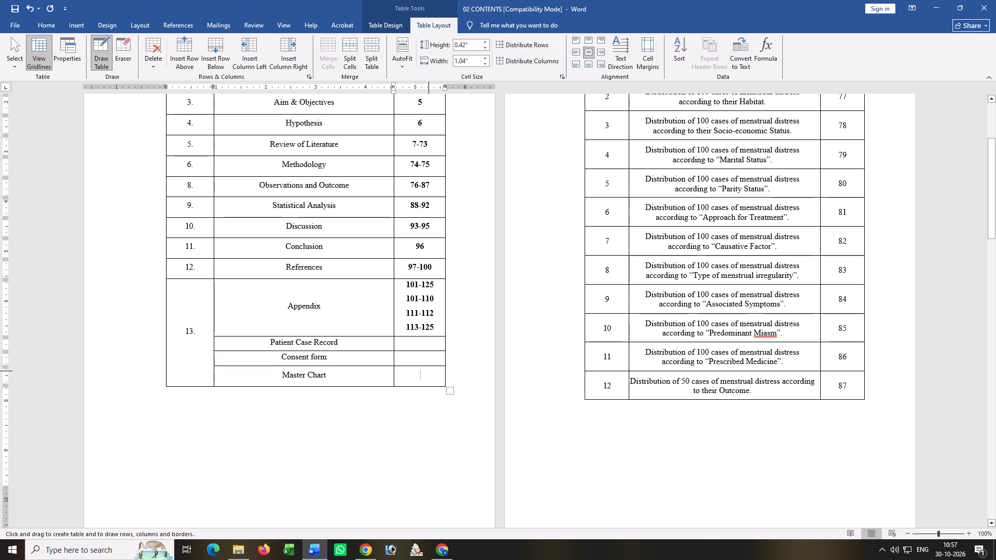
{"action": "left_click", "coordinate": [105, 47]}
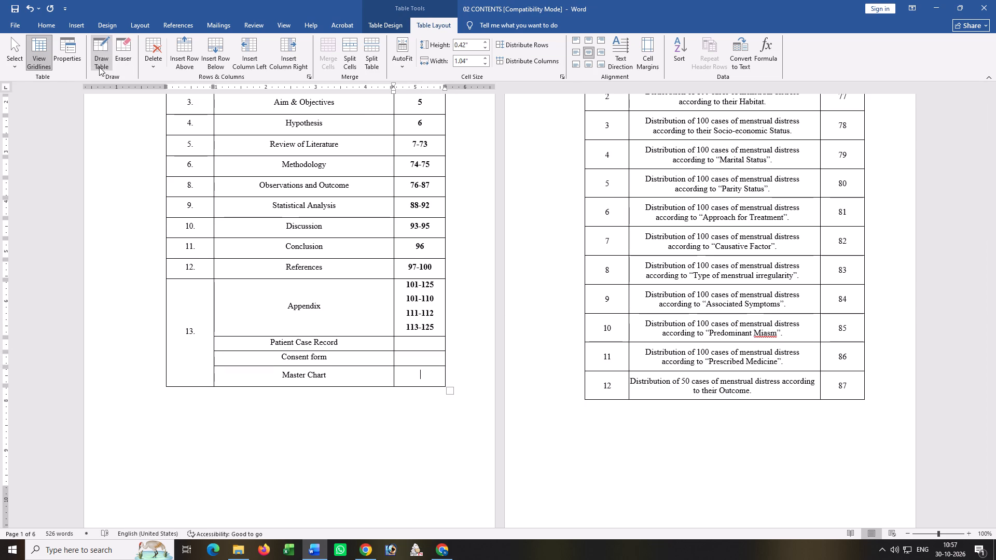
Move the page range 113-125 into the Master Chart row and delete the blank line it leaves behind.
{"action": "left_click_drag", "start_coordinate": [434, 330], "coordinate": [406, 328]}
{"action": "left_click_drag", "start_coordinate": [411, 328], "coordinate": [416, 373]}
{"action": "left_click", "coordinate": [417, 327]}
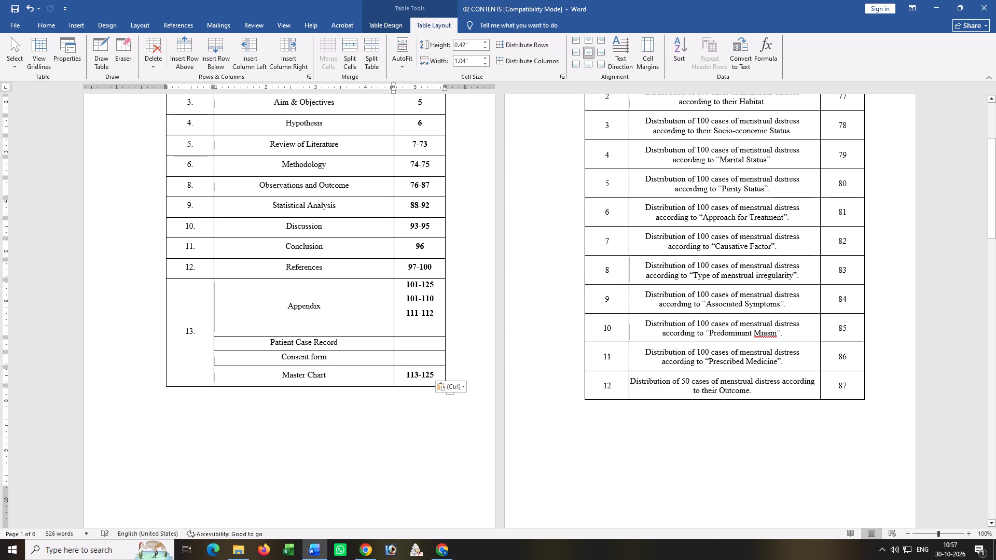
{"action": "key", "text": "BackSpace"}
{"action": "key", "text": "BackSpace"}
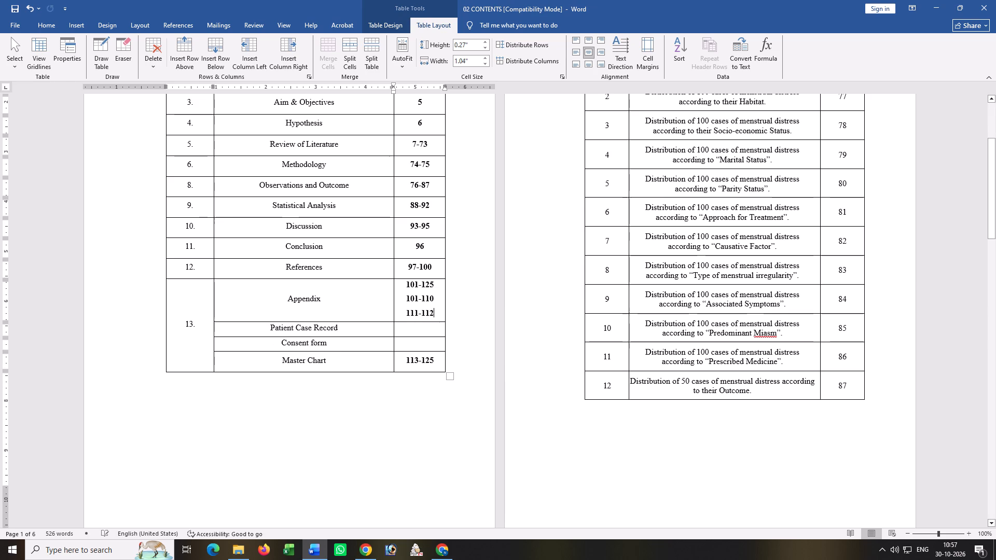
Move the page range 111-112 into the Consent form row.
{"action": "left_click_drag", "start_coordinate": [438, 312], "coordinate": [403, 312]}
{"action": "left_click_drag", "start_coordinate": [414, 313], "coordinate": [411, 341]}
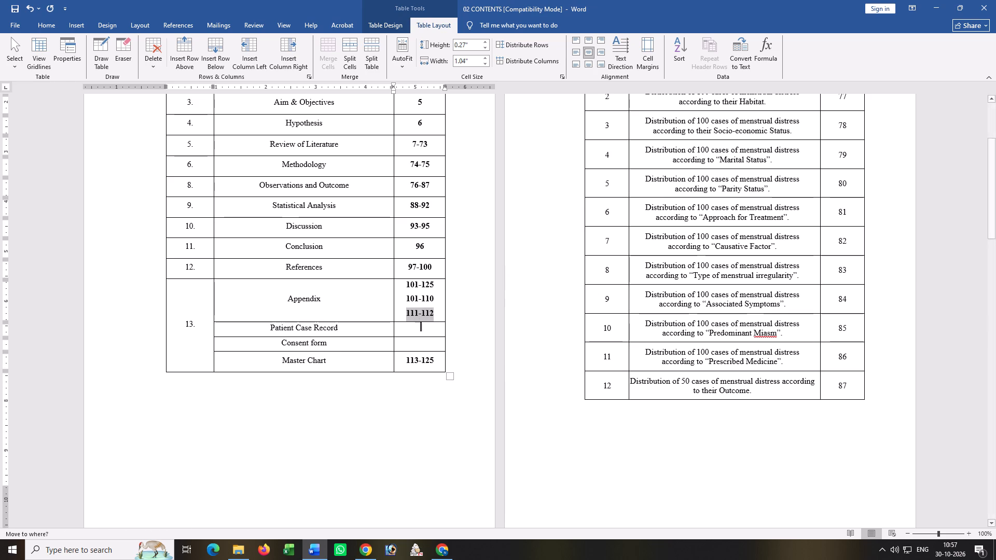
{"action": "left_click_drag", "start_coordinate": [411, 341], "coordinate": [410, 343]}
{"action": "left_click", "coordinate": [401, 314]}
Move the page range 101-110 into the Patient Case Record row, remove the leftover blank lines and save the document.
{"action": "left_click_drag", "start_coordinate": [436, 299], "coordinate": [433, 299]}
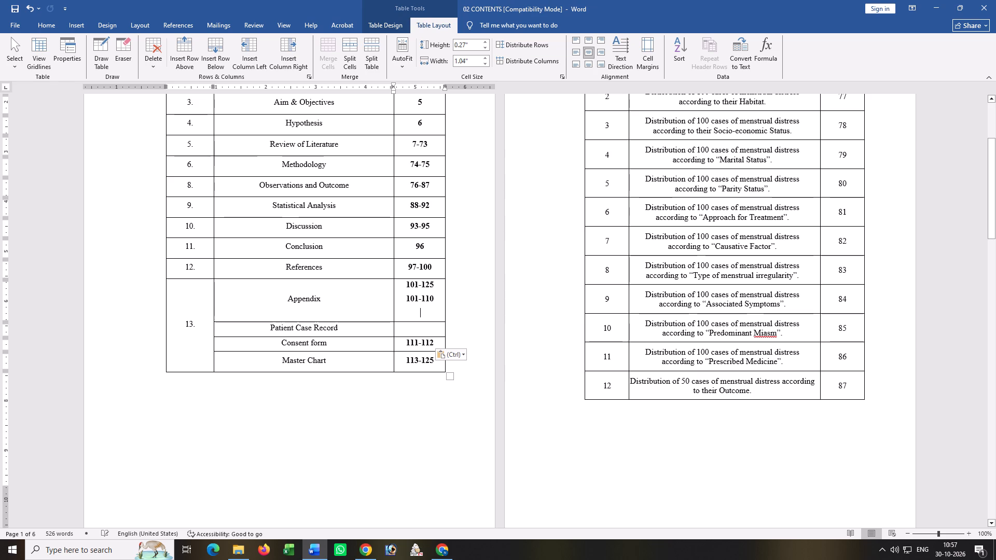
{"action": "left_click_drag", "start_coordinate": [433, 299], "coordinate": [403, 300]}
{"action": "left_click_drag", "start_coordinate": [414, 298], "coordinate": [413, 332]}
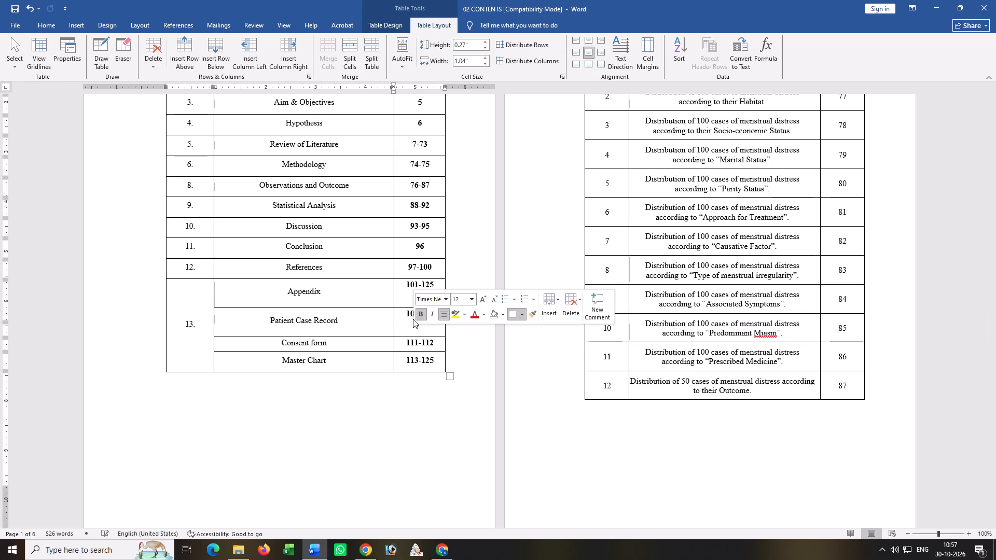
{"action": "left_click", "coordinate": [405, 301]}
{"action": "key", "text": "BackSpace"}
{"action": "key", "text": "BackSpace"}
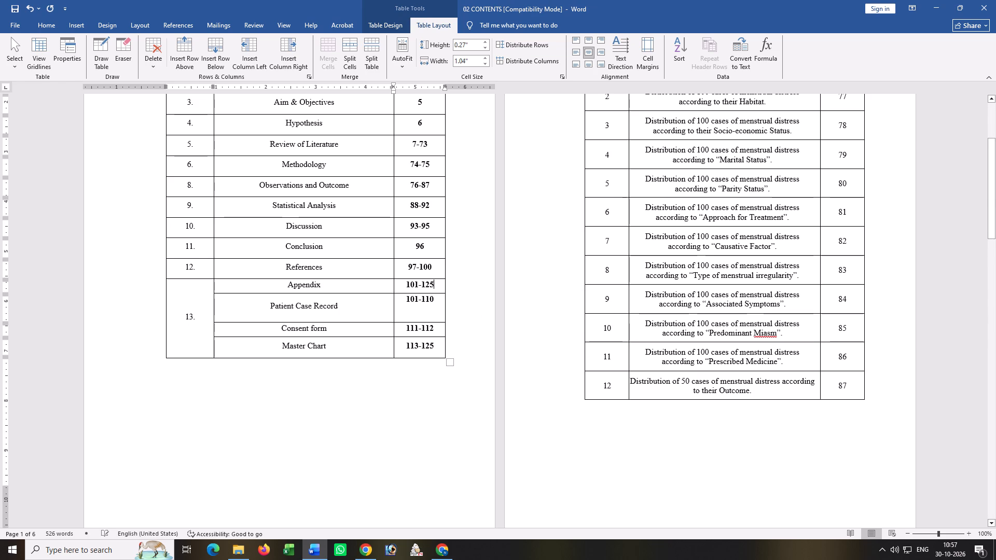
{"action": "left_click", "coordinate": [415, 318]}
{"action": "key", "text": "BackSpace"}
{"action": "key", "text": "BackSpace"}
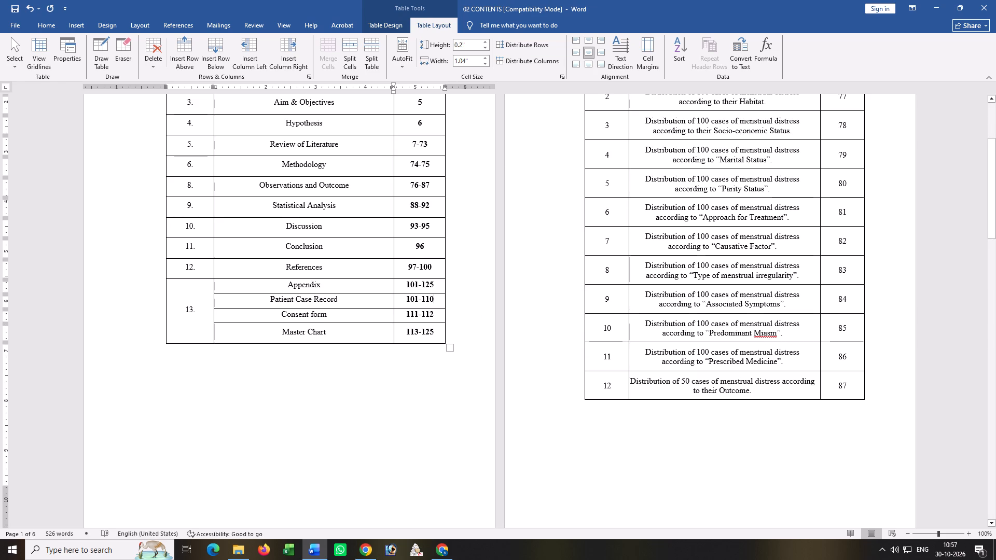
{"action": "key", "text": "ctrl+s"}
Left-align the contents table's titles from Introduction to Master Chart with a small left indent, and save the document.
{"action": "scroll", "coordinate": [300, 303], "scroll_direction": "up", "scroll_amount": 5}
{"action": "left_click_drag", "start_coordinate": [294, 186], "coordinate": [302, 434]}
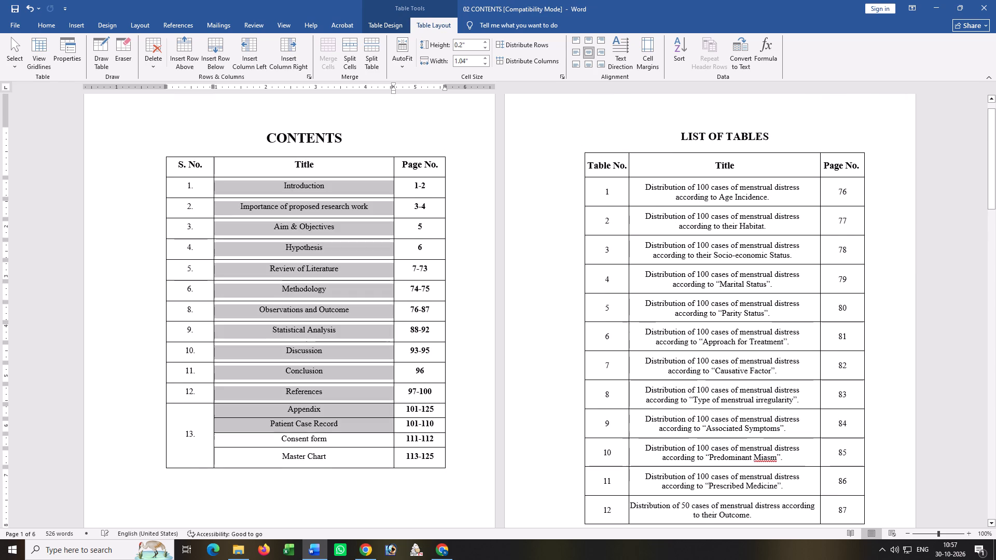
{"action": "left_click_drag", "start_coordinate": [302, 434], "coordinate": [306, 450]}
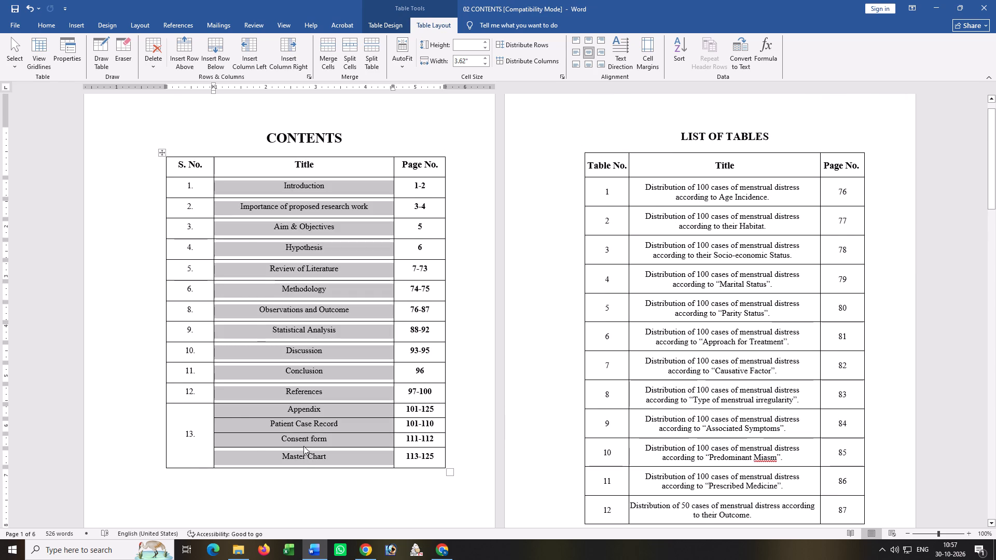
{"action": "key", "text": "ctrl+l"}
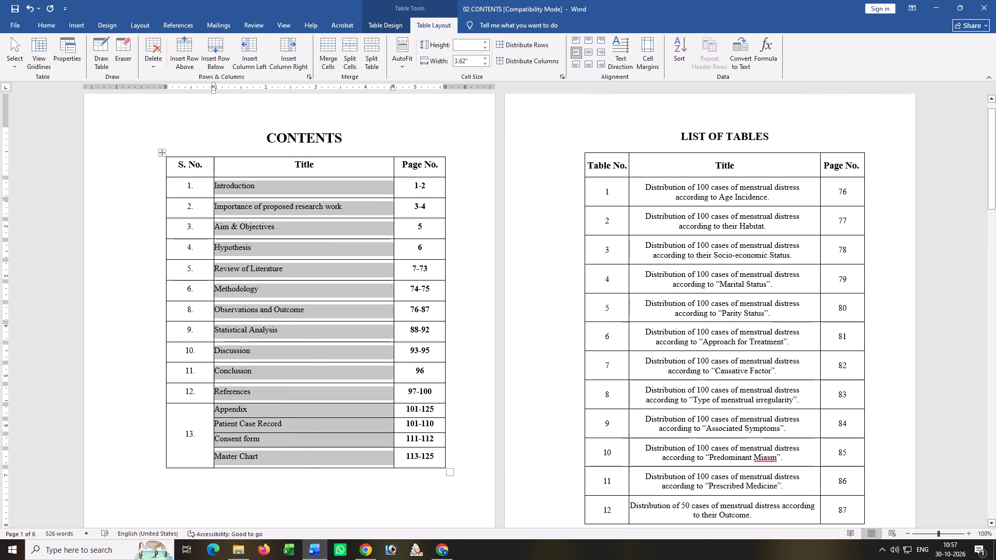
{"action": "left_click", "coordinate": [214, 92]}
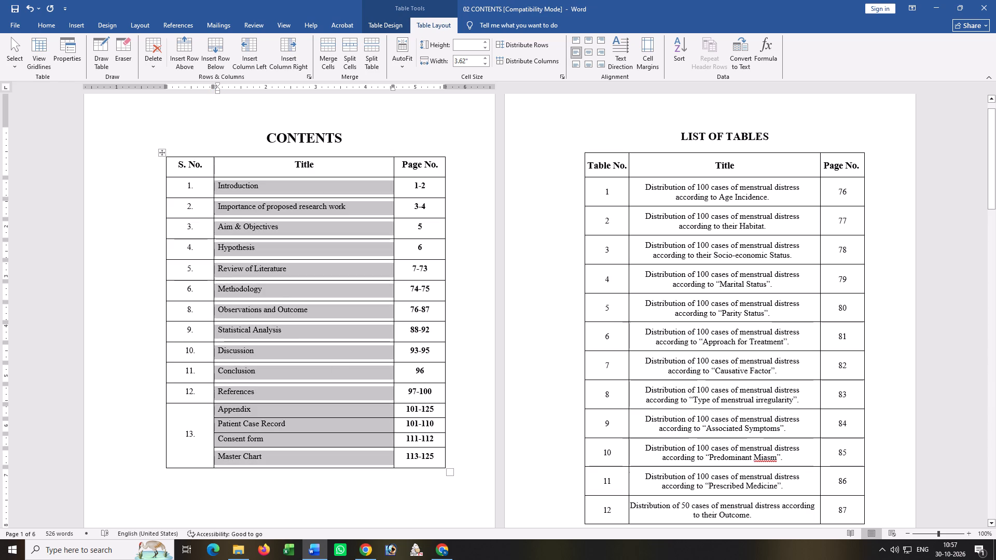
{"action": "left_click", "coordinate": [334, 358]}
{"action": "key", "text": "ctrl+s"}
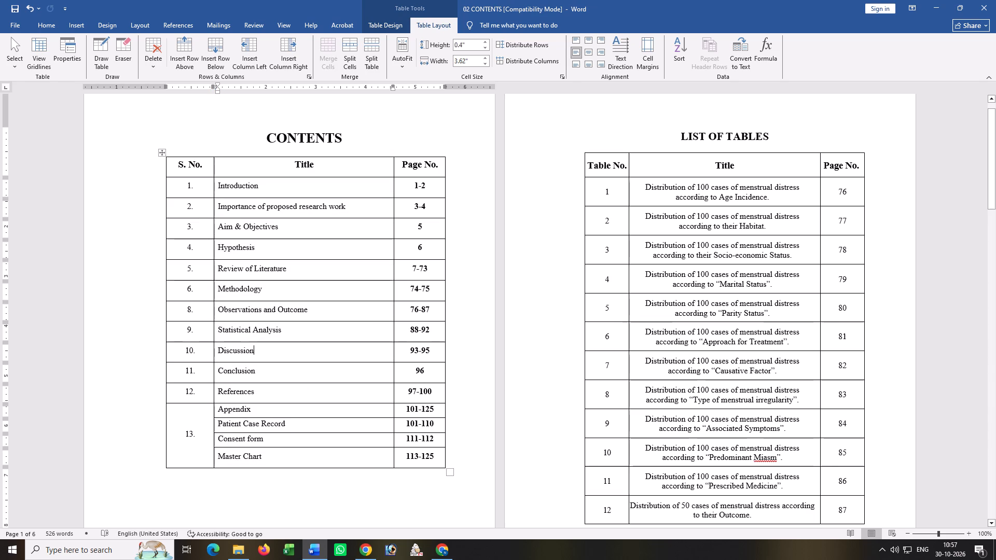
Change the LIST OF GRAPHS heading to LIST OF CHARTS, with the replaced word in uppercase.
{"action": "scroll", "coordinate": [661, 320], "scroll_direction": "down", "scroll_amount": 10}
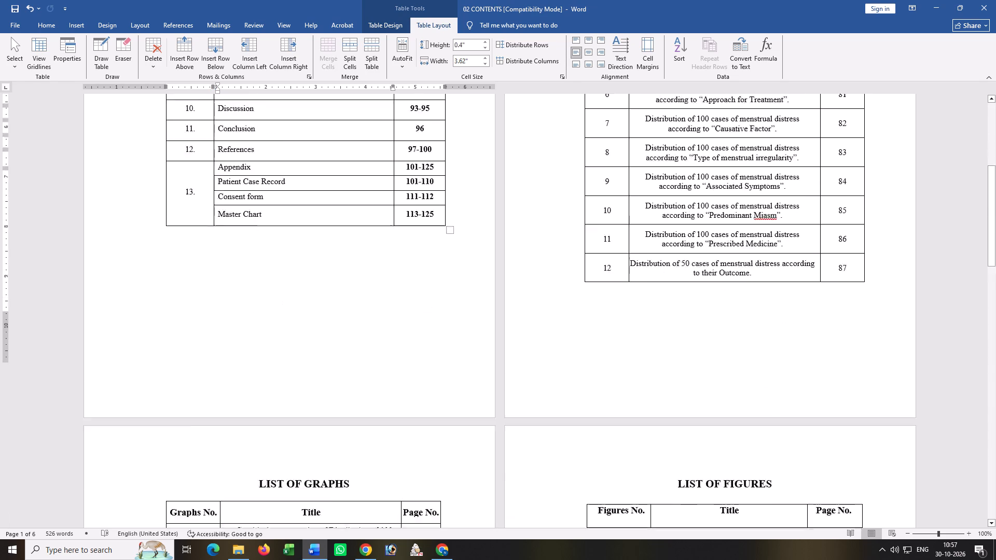
{"action": "scroll", "coordinate": [661, 320], "scroll_direction": "down", "scroll_amount": 13}
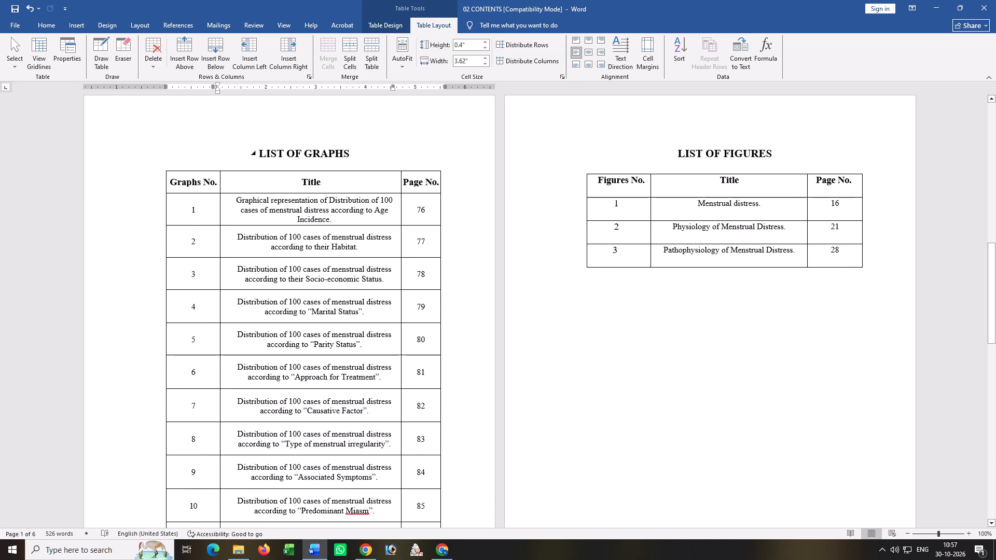
{"action": "left_click_drag", "start_coordinate": [355, 155], "coordinate": [308, 154]}
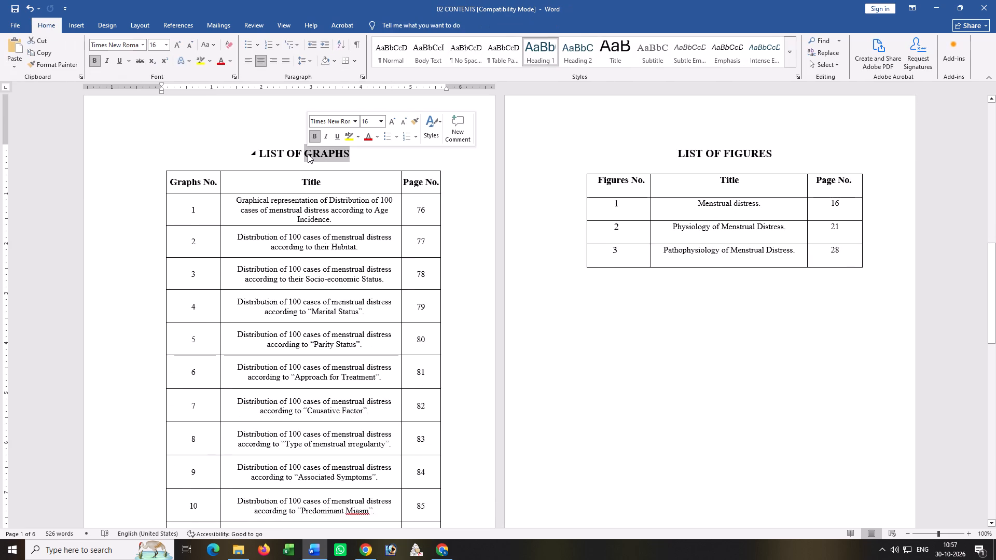
{"action": "type", "text": "cHART"}
{"action": "key", "text": "BackSpace"}
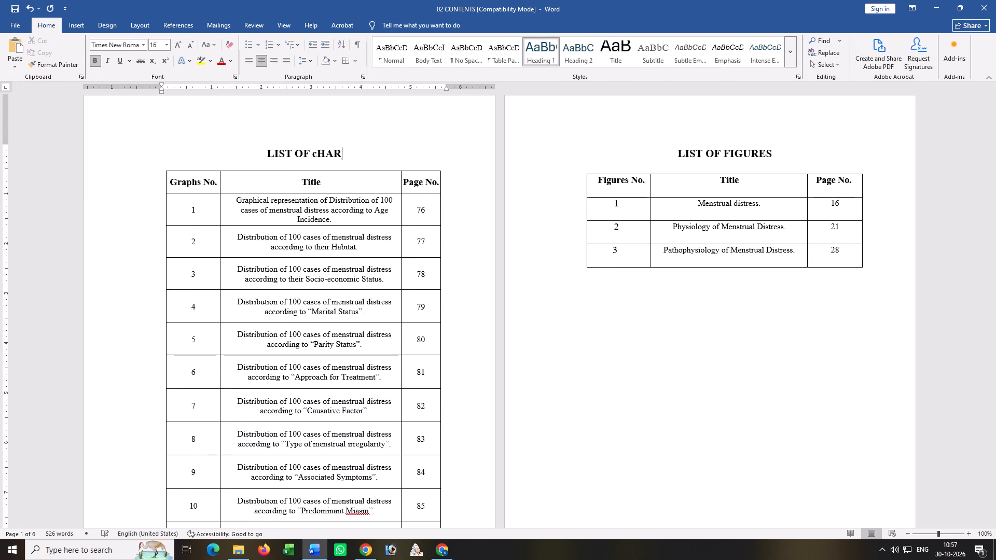
{"action": "left_click", "coordinate": [338, 155]}
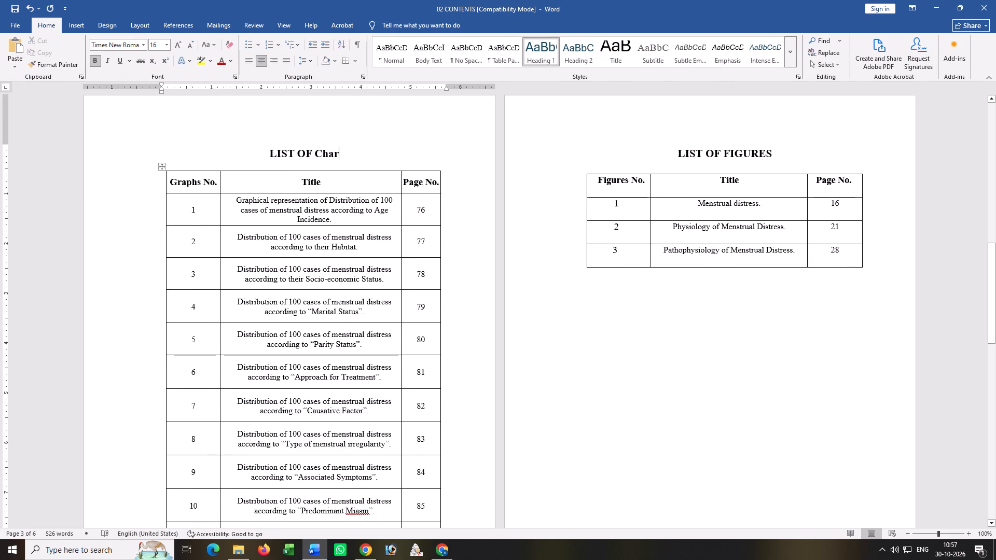
{"action": "key", "text": "t"}
{"action": "key", "text": "s"}
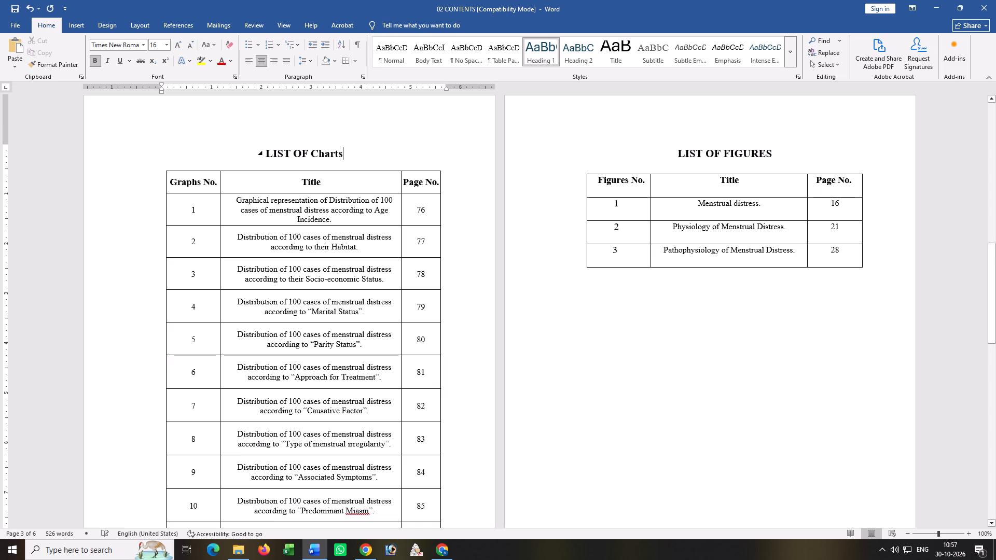
{"action": "left_click_drag", "start_coordinate": [341, 153], "coordinate": [312, 153]}
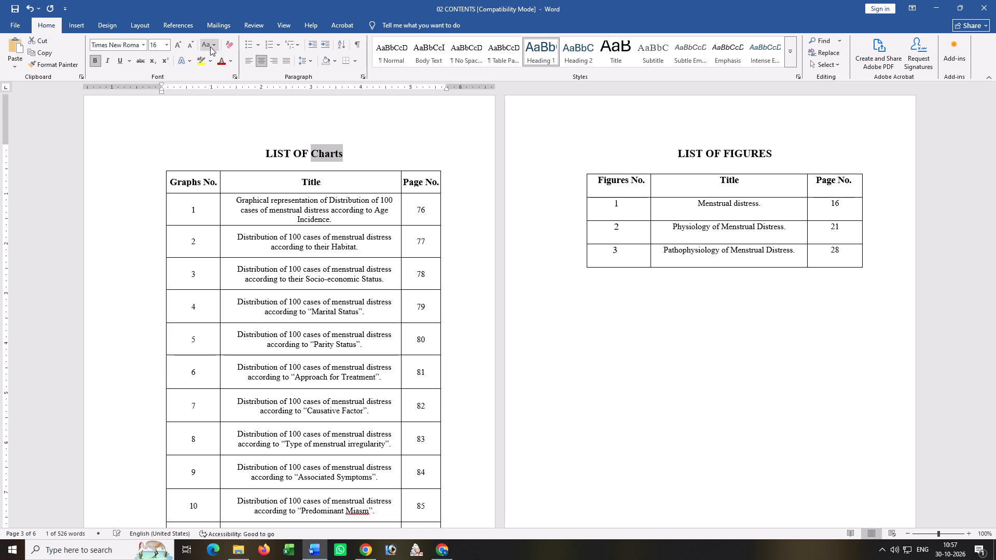
{"action": "left_click", "coordinate": [211, 45]}
{"action": "left_click", "coordinate": [227, 84]}
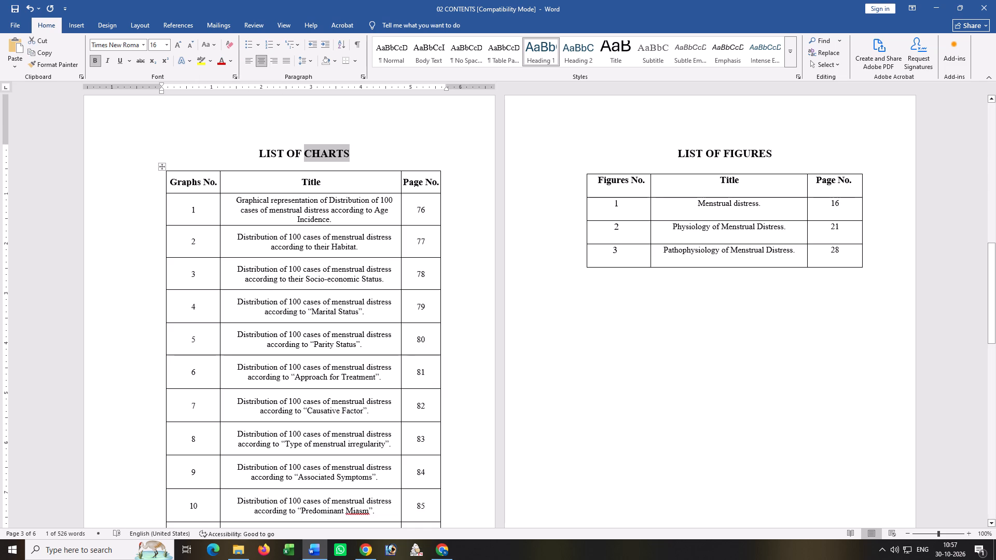
Rename the Graphs No. column header in the list of charts to "CHART No." and save the document.
{"action": "left_click_drag", "start_coordinate": [199, 183], "coordinate": [168, 180]}
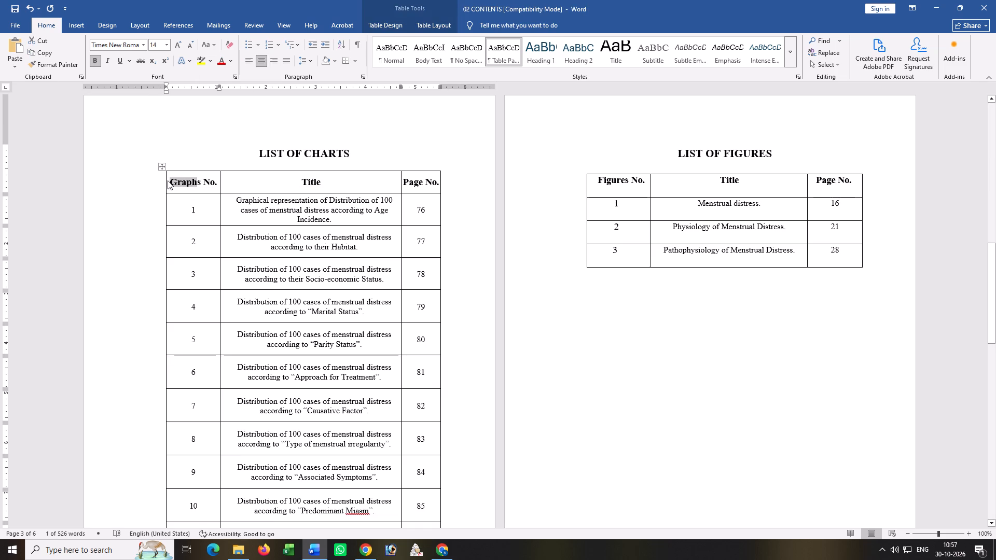
{"action": "type", "text": "ch"}
{"action": "key", "text": "BackSpace"}
{"action": "key", "text": "BackSpace"}
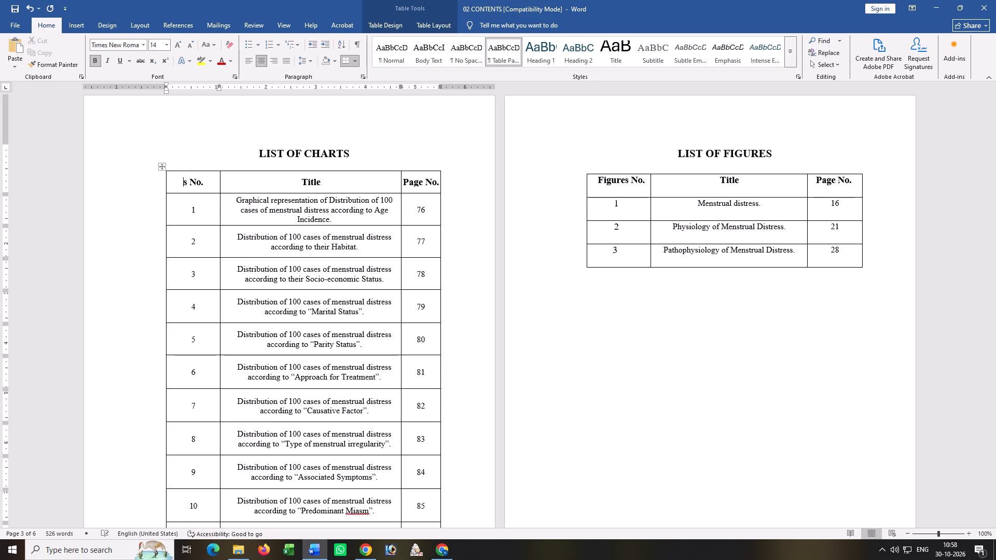
{"action": "key", "text": "Delete"}
{"action": "type", "text": "Chart"}
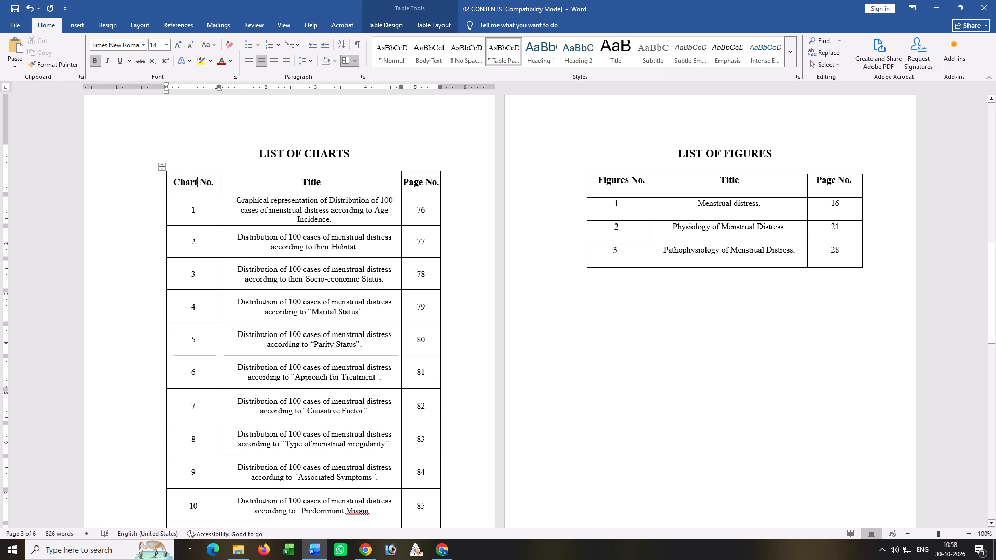
{"action": "left_click_drag", "start_coordinate": [197, 184], "coordinate": [175, 183]}
{"action": "left_click", "coordinate": [212, 34]}
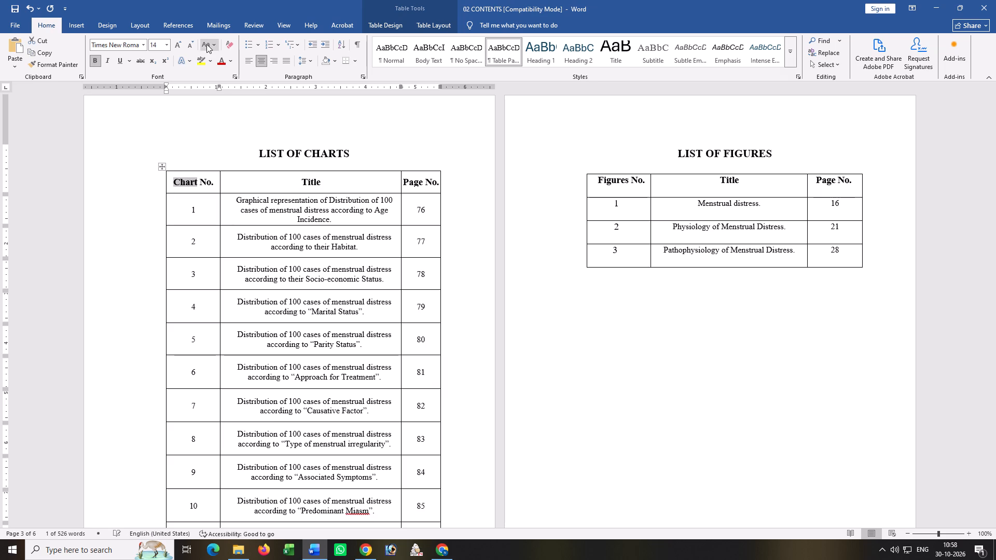
{"action": "left_click", "coordinate": [206, 44]}
{"action": "left_click", "coordinate": [222, 86]}
{"action": "left_click", "coordinate": [276, 225]}
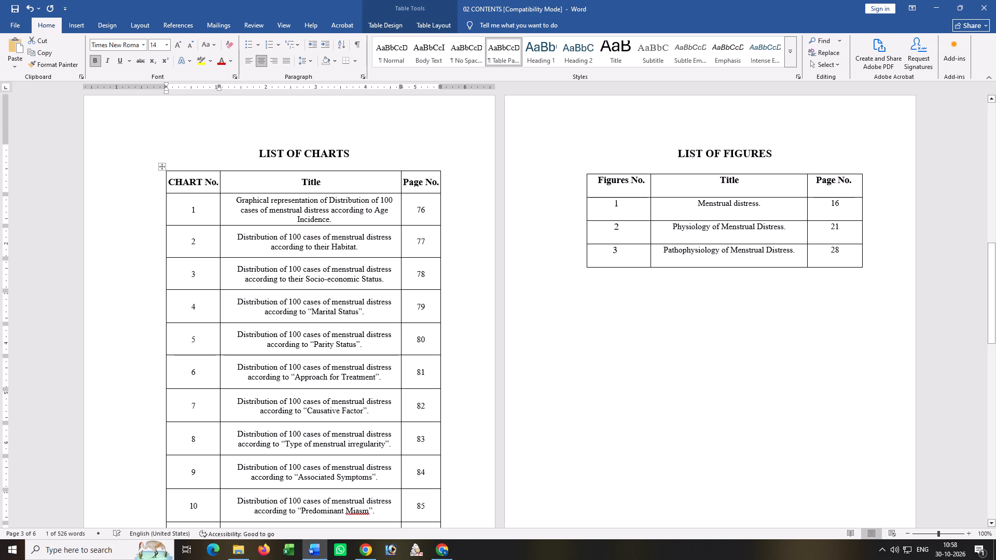
{"action": "key", "text": "ctrl+s"}
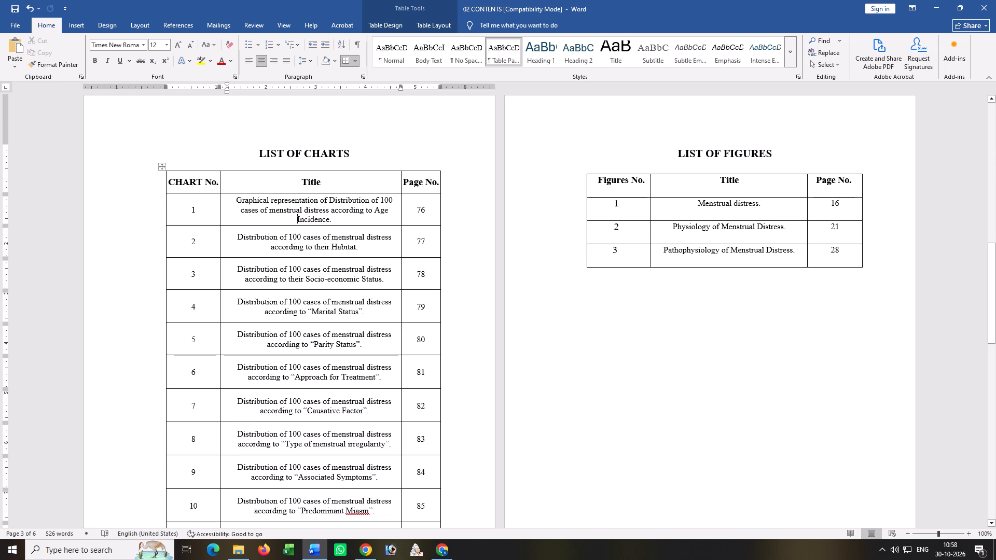
Reduce the text of the entire Abbreviations table to font size 12 and save the document.
{"action": "left_click", "coordinate": [362, 220]}
{"action": "scroll", "coordinate": [535, 285], "scroll_direction": "down", "scroll_amount": 15}
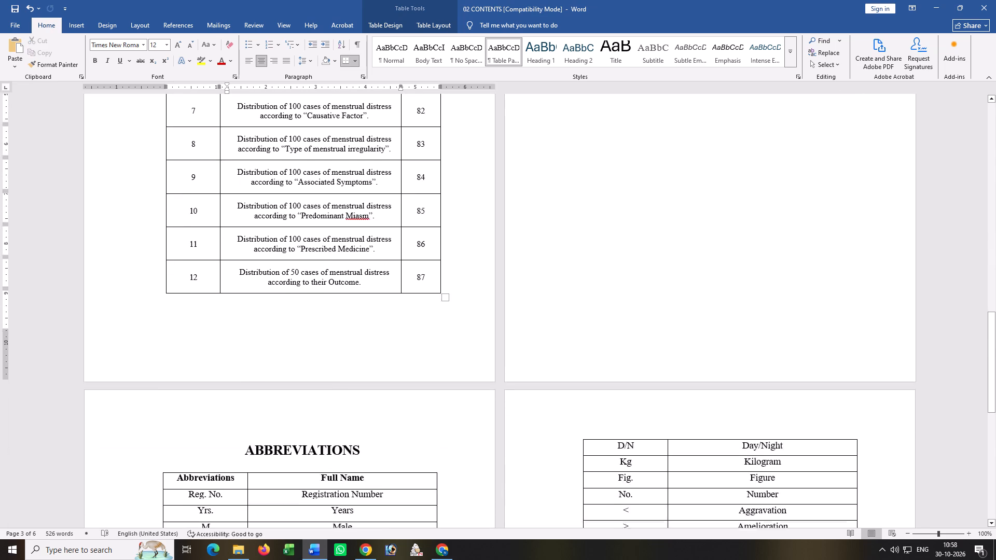
{"action": "scroll", "coordinate": [511, 296], "scroll_direction": "down", "scroll_amount": 3}
{"action": "key", "text": "ctrl+s"}
{"action": "scroll", "coordinate": [510, 295], "scroll_direction": "down", "scroll_amount": 7}
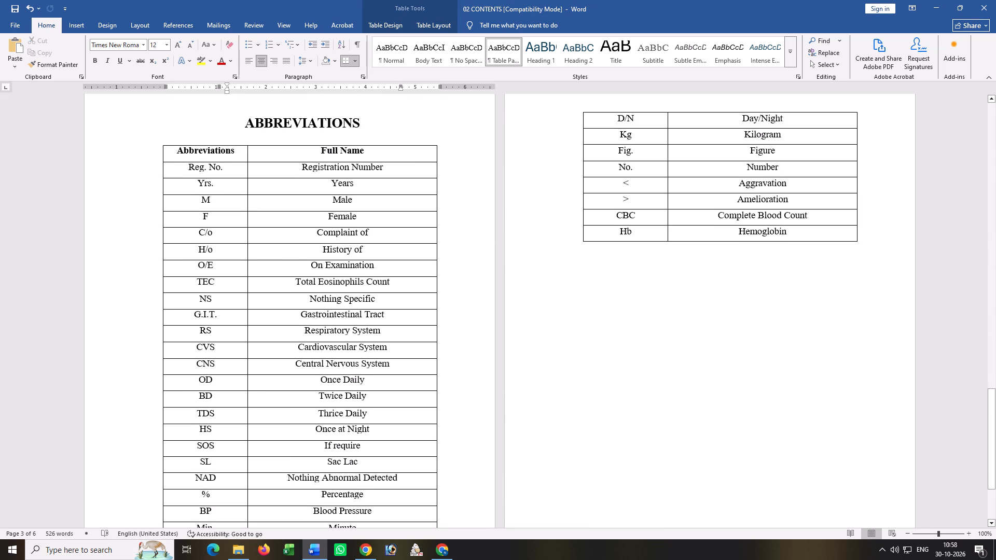
{"action": "scroll", "coordinate": [510, 295], "scroll_direction": "down", "scroll_amount": 20}
{"action": "scroll", "coordinate": [510, 295], "scroll_direction": "down", "scroll_amount": 6}
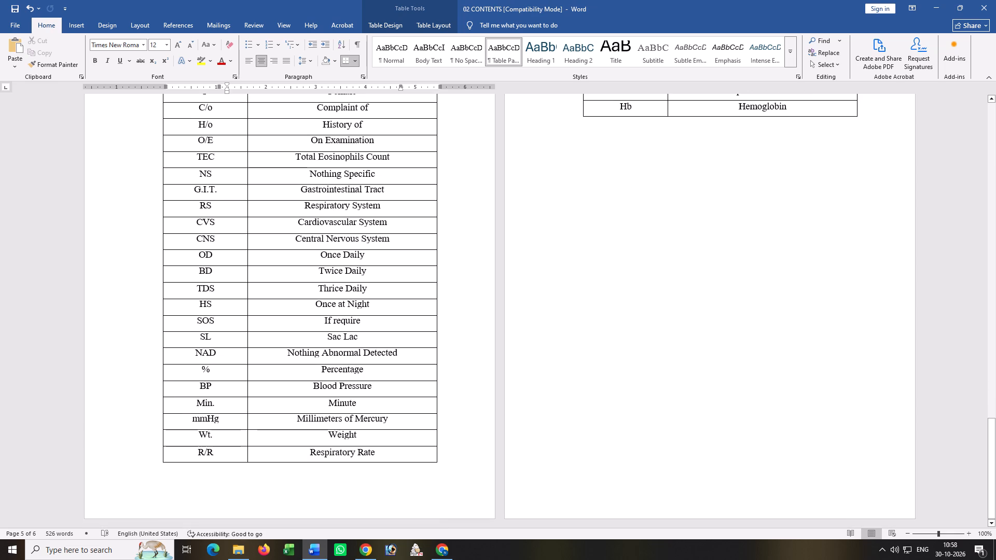
{"action": "left_click", "coordinate": [352, 186]}
{"action": "scroll", "coordinate": [202, 315], "scroll_direction": "down", "scroll_amount": 8}
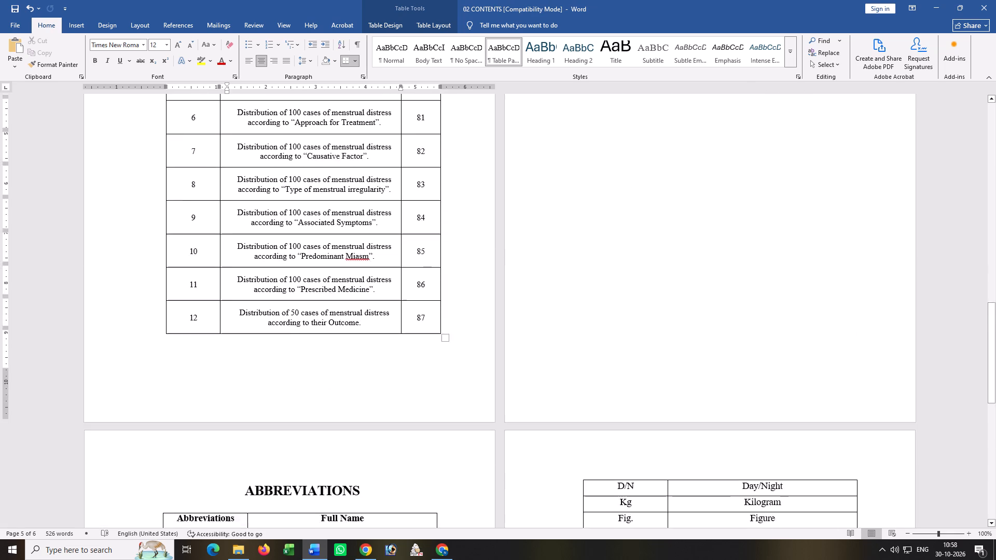
{"action": "scroll", "coordinate": [202, 317], "scroll_direction": "down", "scroll_amount": 9}
{"action": "left_click", "coordinate": [311, 295]}
{"action": "left_click", "coordinate": [175, 242]}
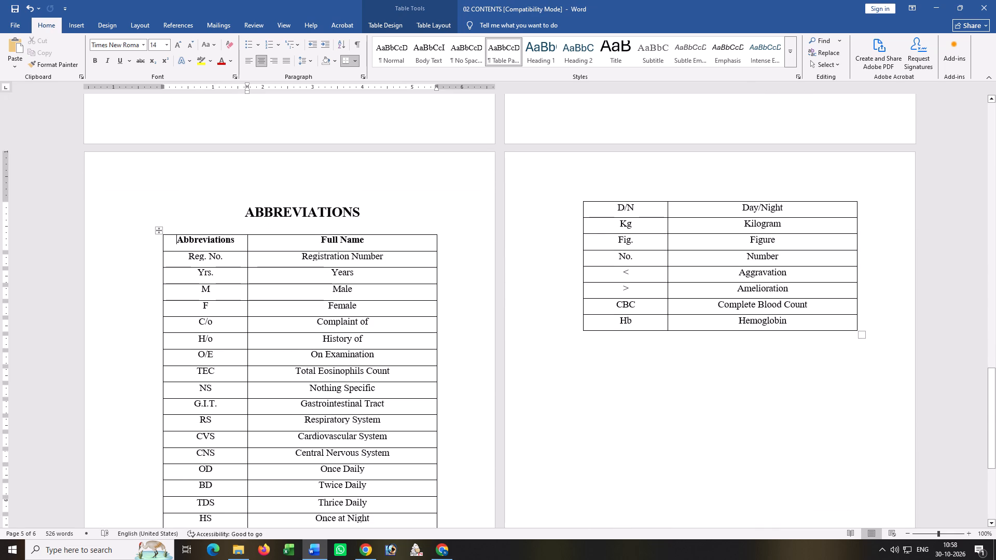
{"action": "left_click", "coordinate": [193, 242]}
{"action": "left_click", "coordinate": [159, 231]}
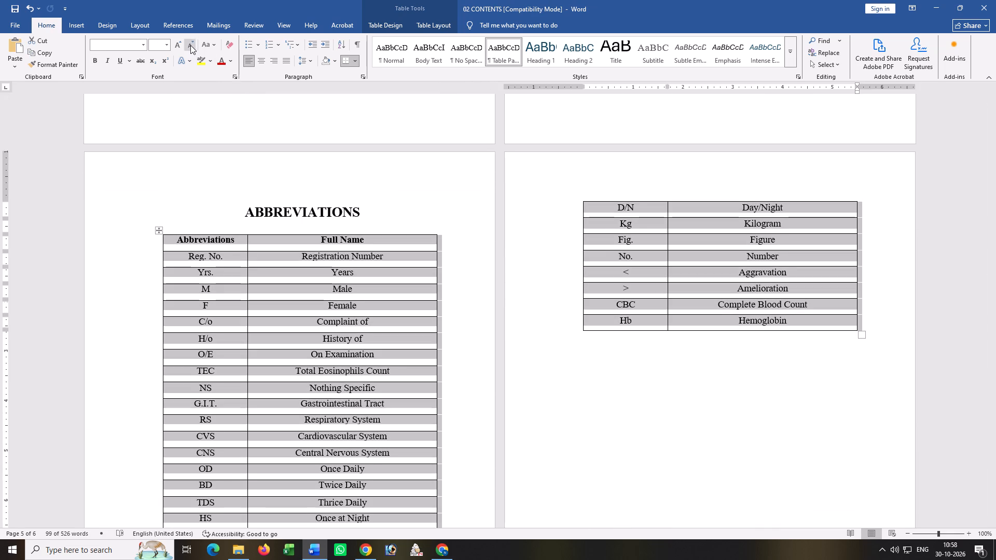
{"action": "left_click", "coordinate": [190, 45]}
{"action": "left_click", "coordinate": [312, 324]}
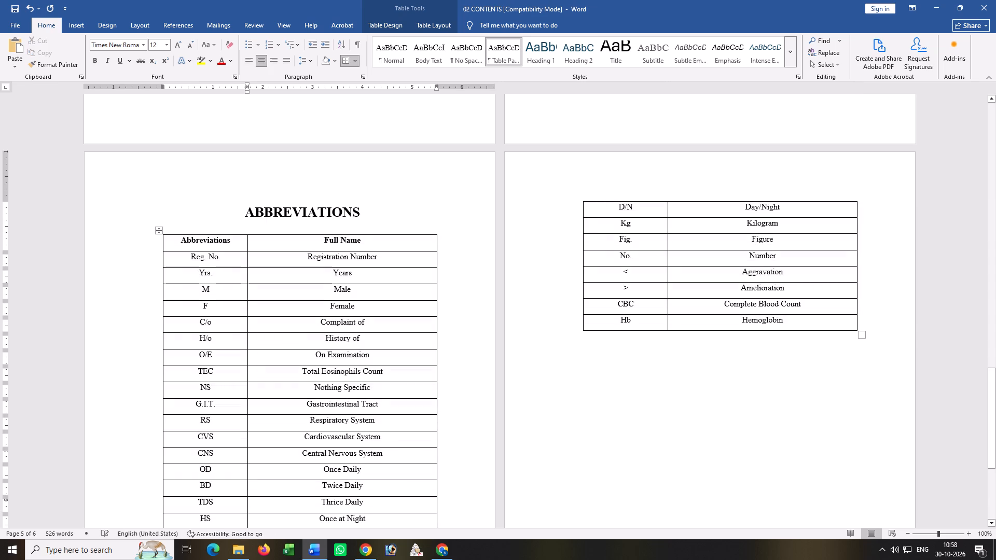
{"action": "key", "text": "ctrl+s"}
Set the Abbreviations table's header row to repeat on each page and save the document.
{"action": "left_click_drag", "start_coordinate": [172, 242], "coordinate": [321, 250]}
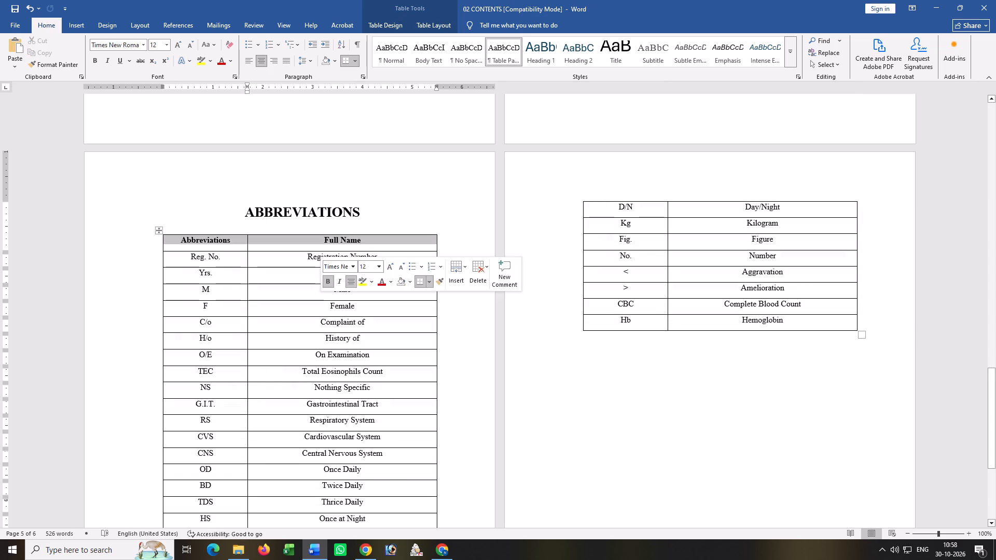
{"action": "left_click", "coordinate": [431, 24]}
{"action": "left_click", "coordinate": [710, 48]}
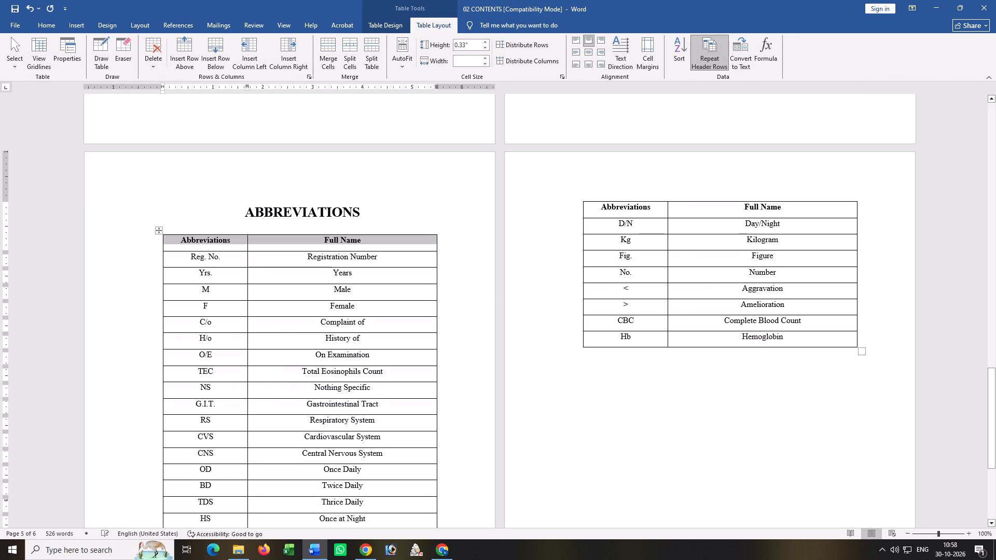
{"action": "left_click", "coordinate": [629, 365]}
{"action": "key", "text": "ctrl+s"}
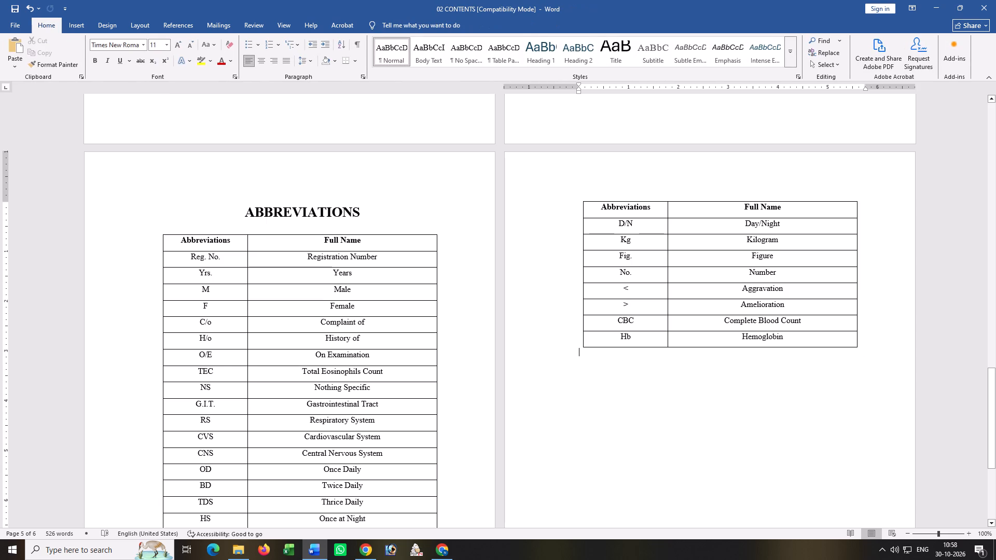
{"action": "left_click", "coordinate": [370, 328]}
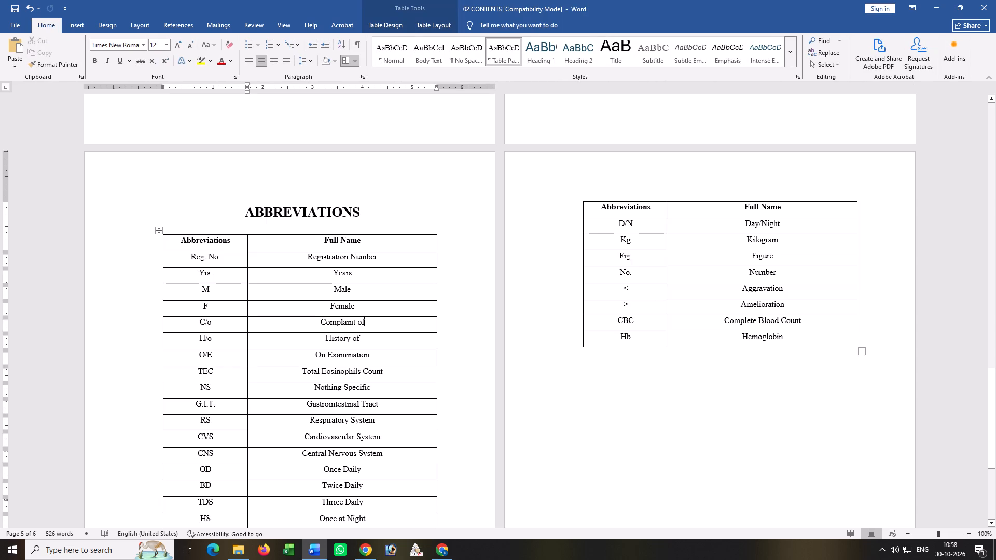
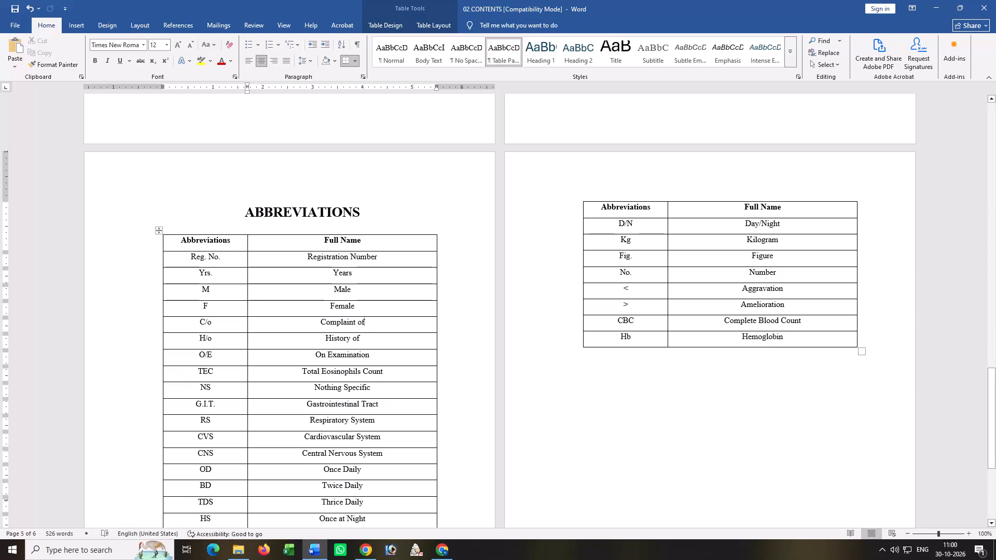
Switch to File Explorer with the 14 SAROJ thesis folder on the USB drive.
{"action": "left_click", "coordinate": [233, 553]}
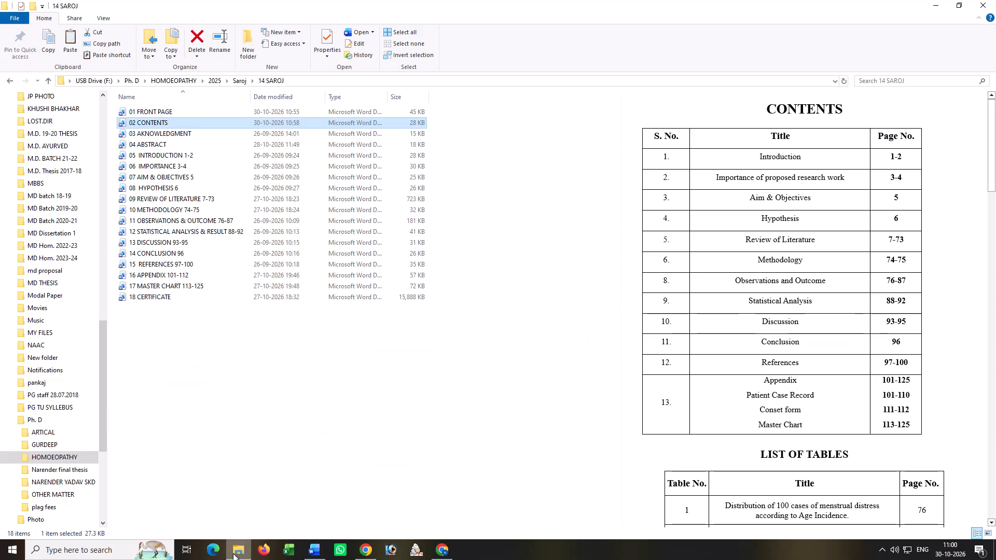
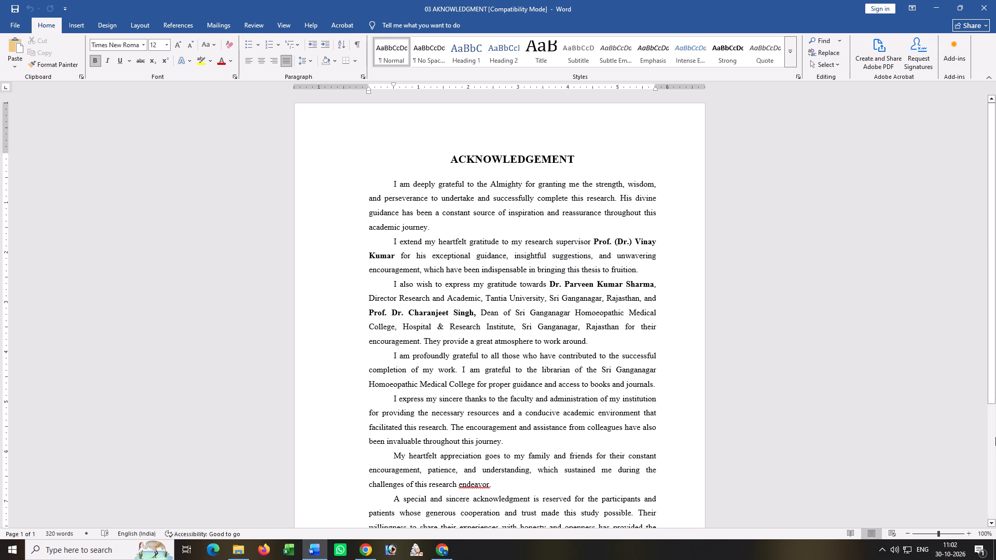
Add the credentials ", BHMS, MD (Homoeo), Ph.D Homoeopathy" in bold after the research supervisor's name, correctly spelled.
{"action": "type", "text": ", BHMS"}
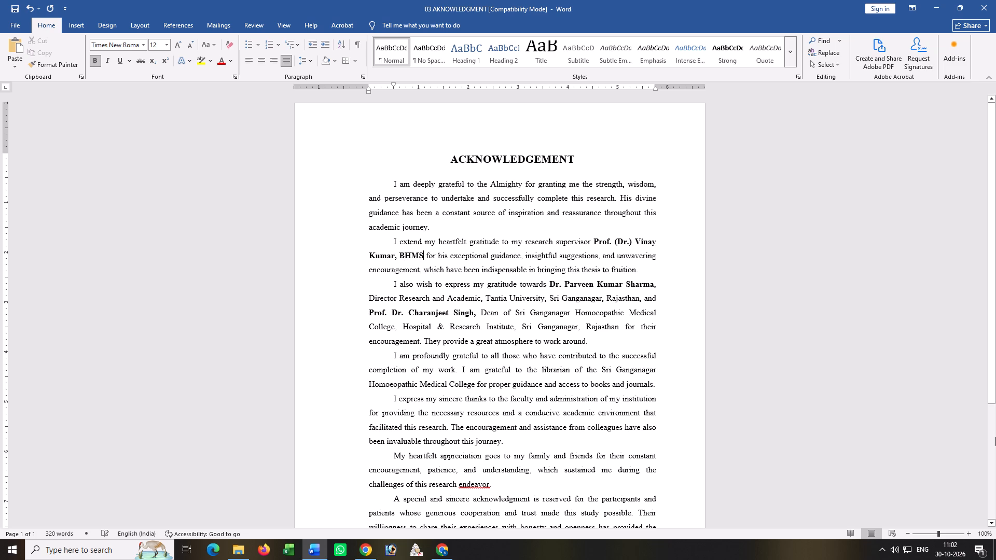
{"action": "type", "text": ", MD"}
{"action": "key", "text": "space"}
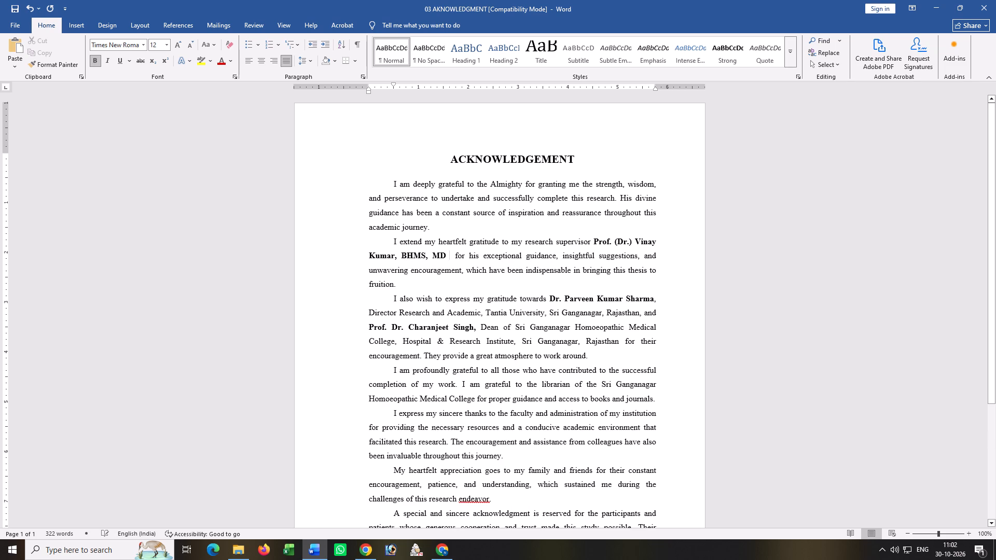
{"action": "type", "text": "(HO"}
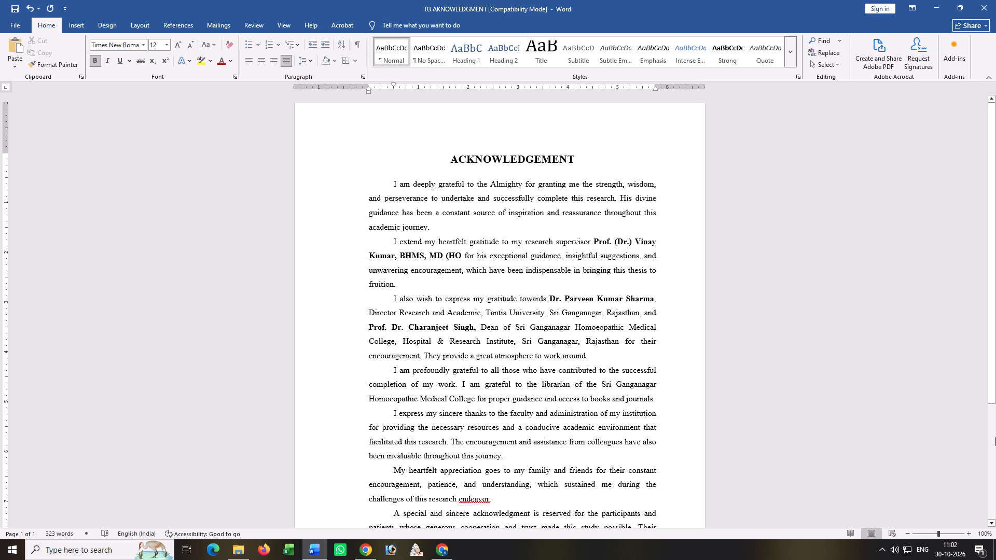
{"action": "key", "text": "BackSpace"}
{"action": "key", "text": "o"}
{"action": "key", "text": "m"}
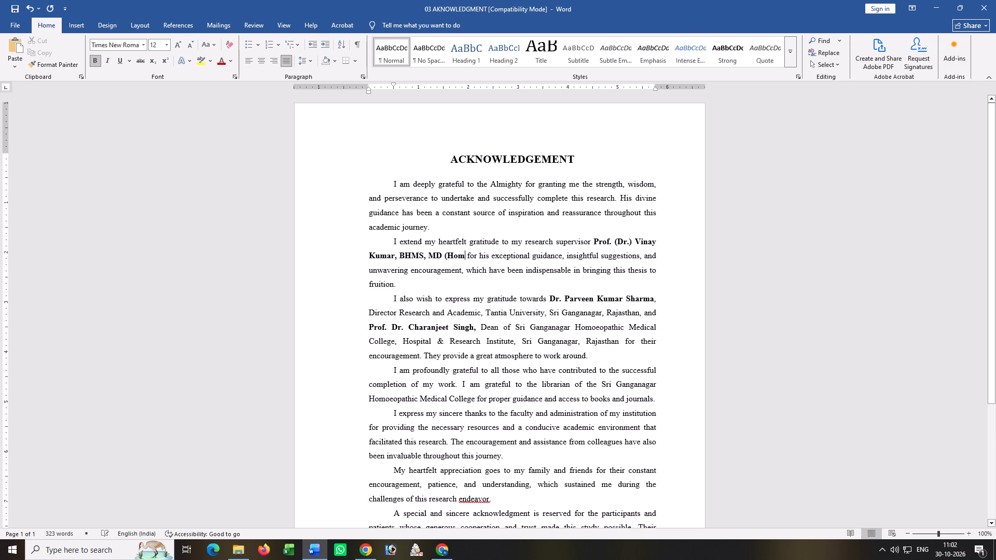
{"action": "type", "text": "oo"}
{"action": "key", "text": "BackSpace"}
{"action": "type", "text": "eo),"}
{"action": "key", "text": "space"}
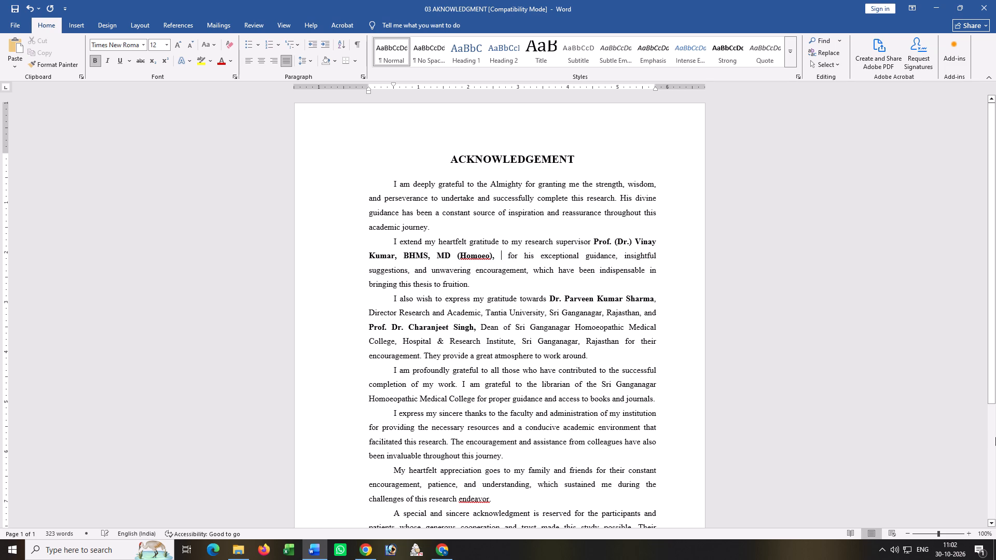
{"action": "type", "text": "Ph.D Homoeoapthy"}
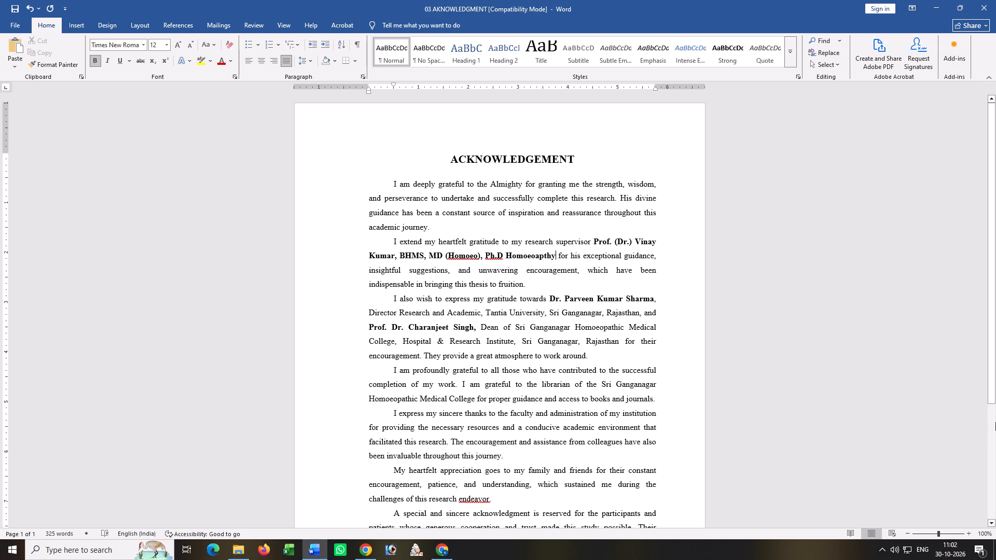
{"action": "key", "text": "space"}
{"action": "right_click", "coordinate": [523, 258]}
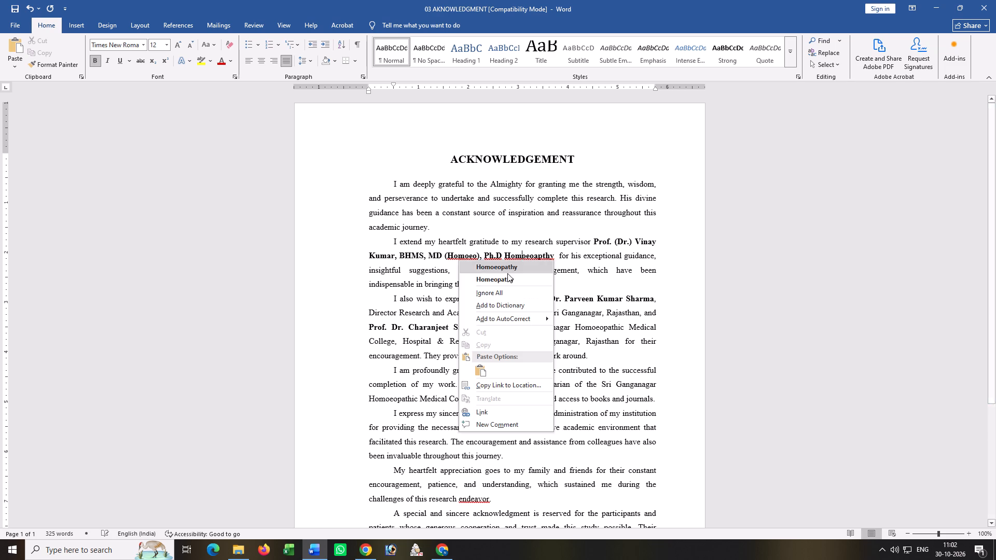
{"action": "left_click", "coordinate": [501, 268]}
{"action": "left_click", "coordinate": [602, 325]}
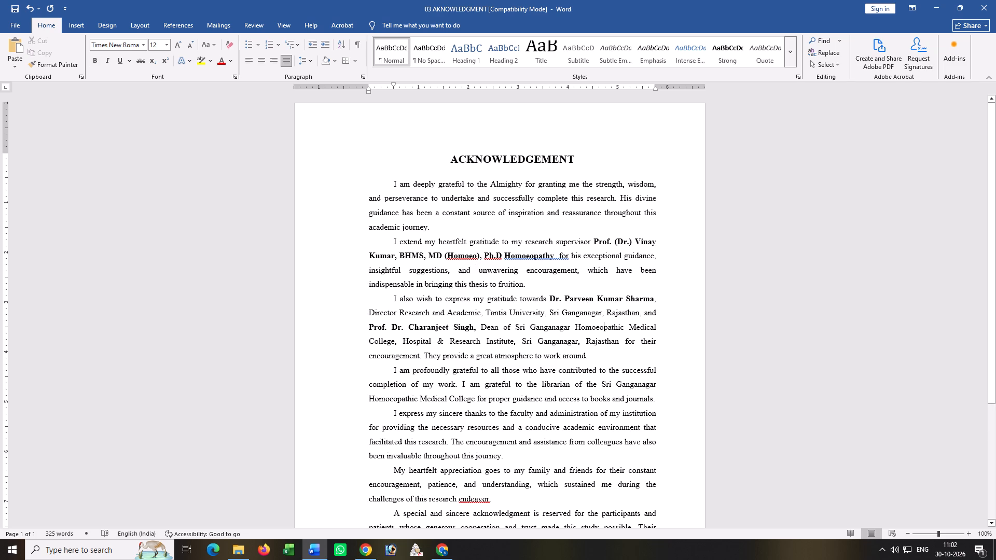
Copy the supervisor's credentials, from BHMS to Homoeopathy, after the Dean's name in the following paragraph, add a space and save.
{"action": "left_click_drag", "start_coordinate": [400, 254], "coordinate": [507, 256]}
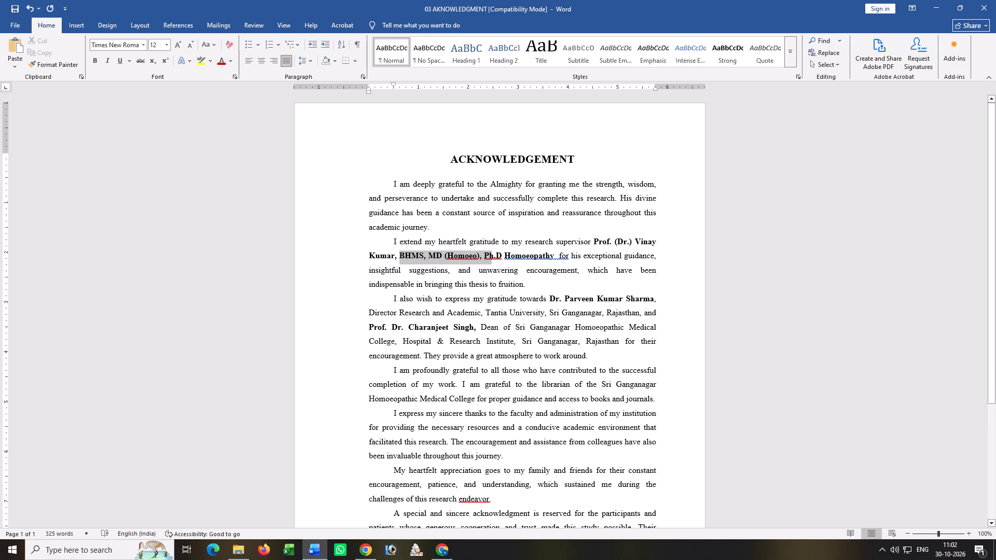
{"action": "left_click_drag", "start_coordinate": [507, 256], "coordinate": [554, 258]}
{"action": "key", "text": "ctrl+c"}
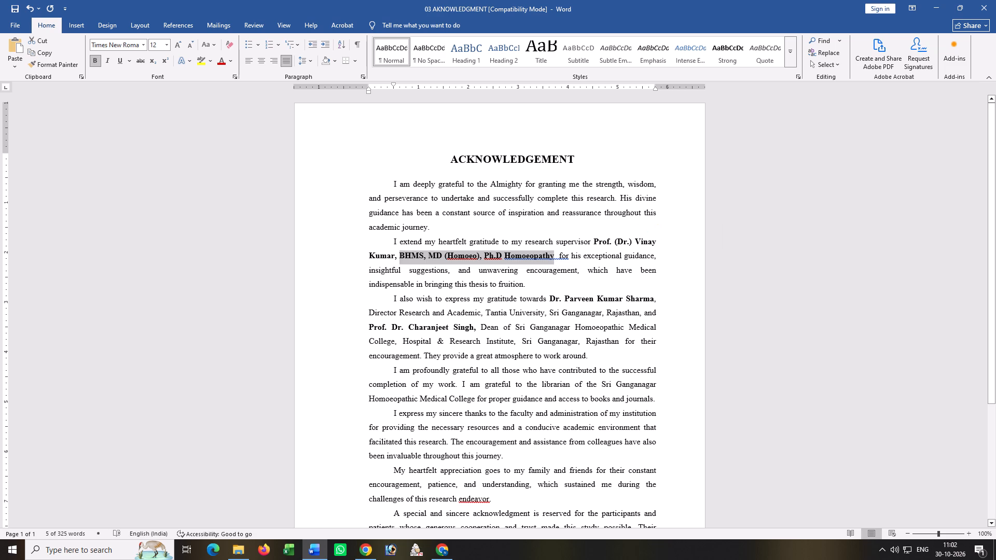
{"action": "left_click", "coordinate": [478, 327]}
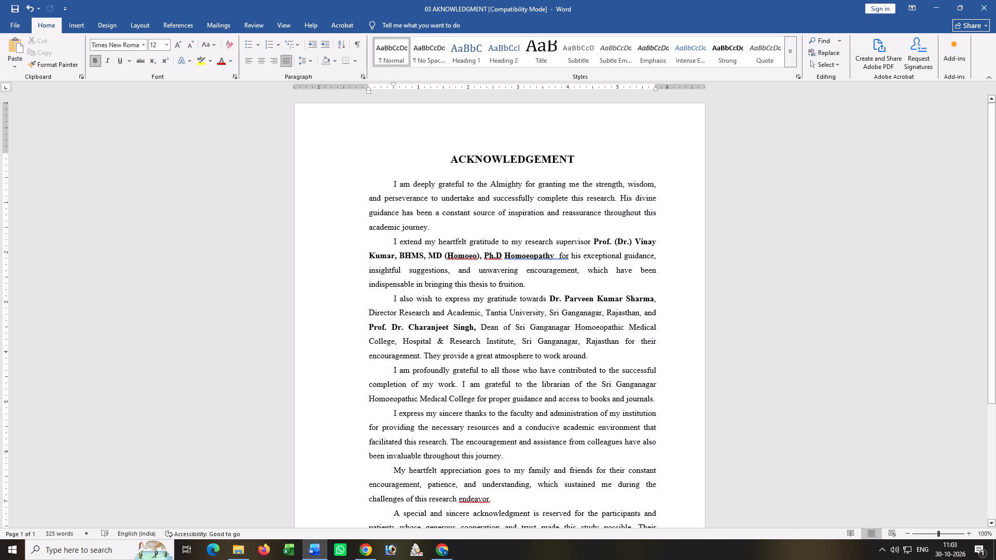
{"action": "key", "text": "ctrl+v"}
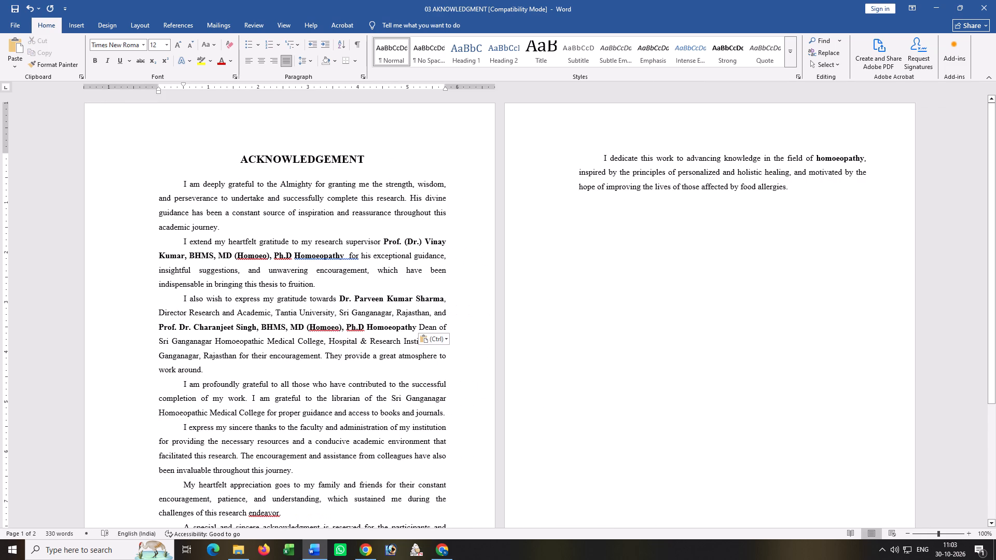
{"action": "key", "text": "space"}
{"action": "scroll", "coordinate": [201, 368], "scroll_direction": "down", "scroll_amount": 2}
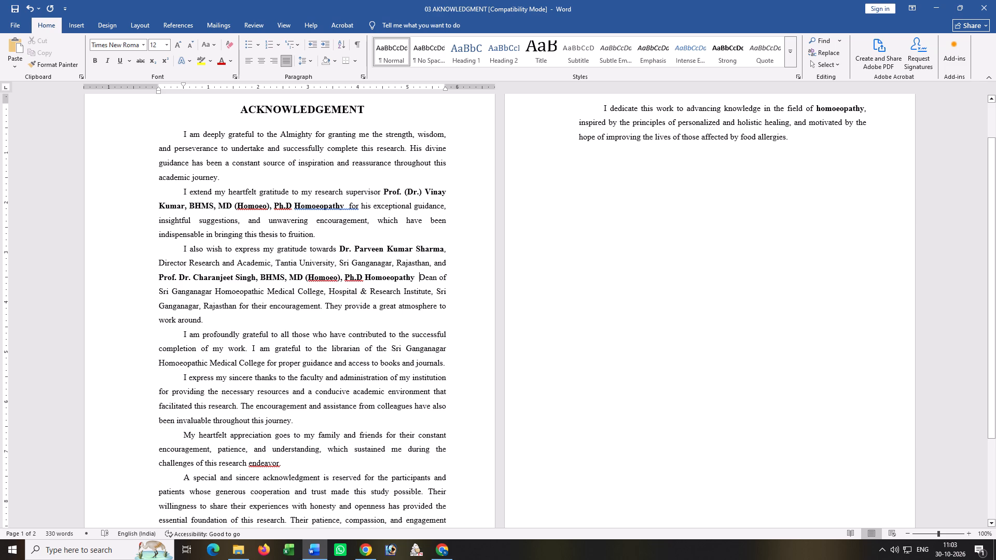
{"action": "key", "text": "ctrl+s"}
Remove the bold formatting from the word "homoeopathy" in the closing dedication paragraph.
{"action": "scroll", "coordinate": [282, 470], "scroll_direction": "down", "scroll_amount": 6}
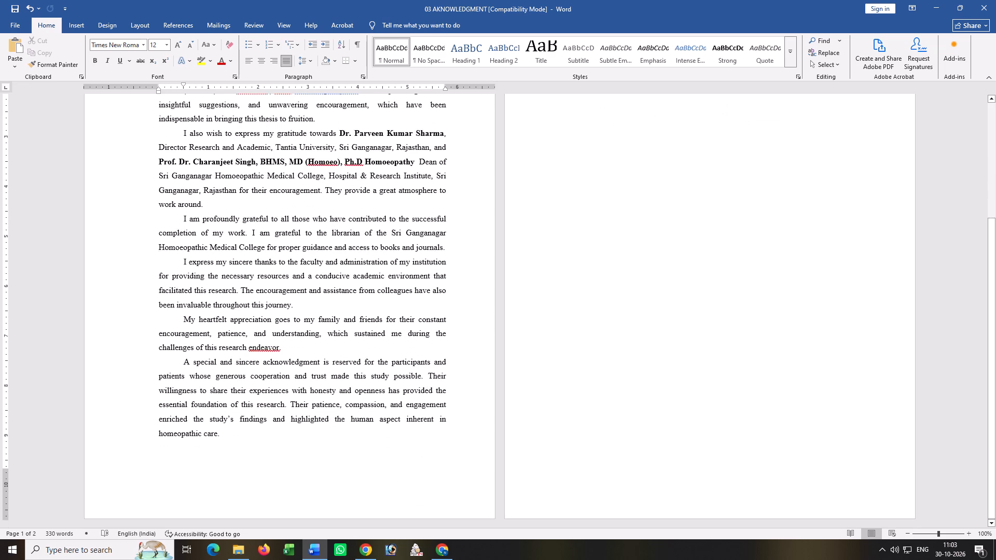
{"action": "scroll", "coordinate": [539, 429], "scroll_direction": "up", "scroll_amount": 8}
{"action": "right_click", "coordinate": [834, 160]}
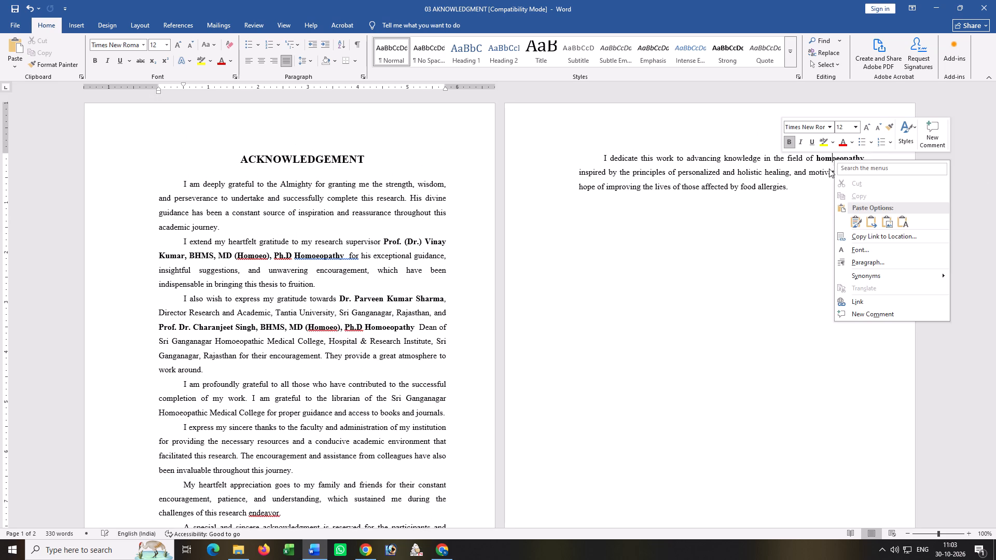
{"action": "left_click", "coordinate": [817, 214]}
{"action": "left_click_drag", "start_coordinate": [817, 156], "coordinate": [862, 155]}
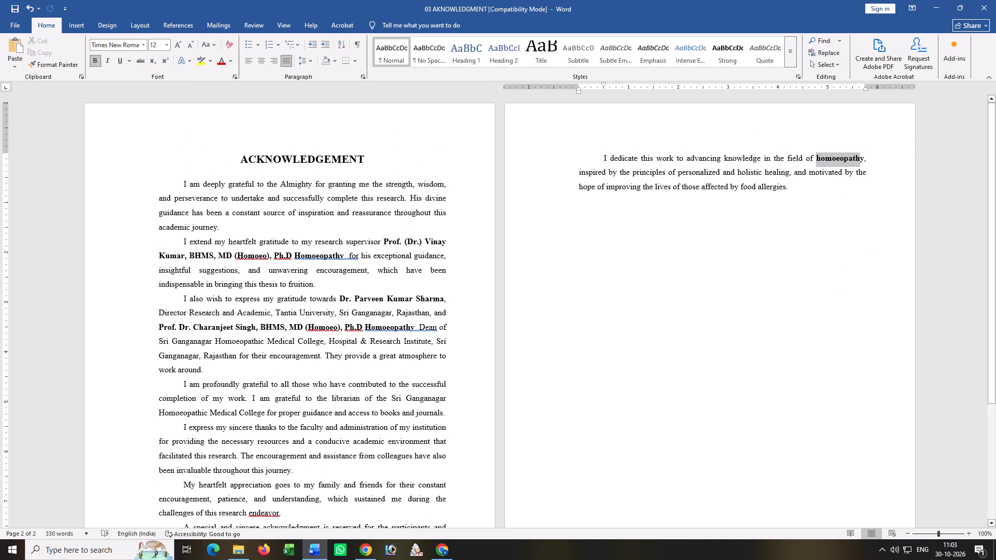
{"action": "left_click_drag", "start_coordinate": [862, 155], "coordinate": [863, 155]}
{"action": "key", "text": "ctrl+b"}
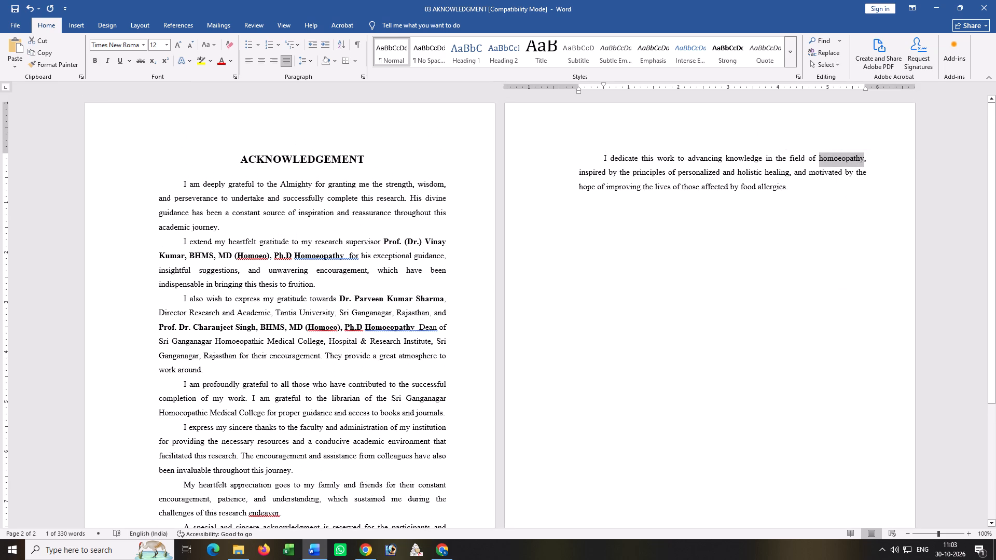
Delete the extra space after "Homoeopathy" in the supervisor's credentials and save the document.
{"action": "left_click", "coordinate": [370, 271]}
{"action": "left_click", "coordinate": [347, 252]}
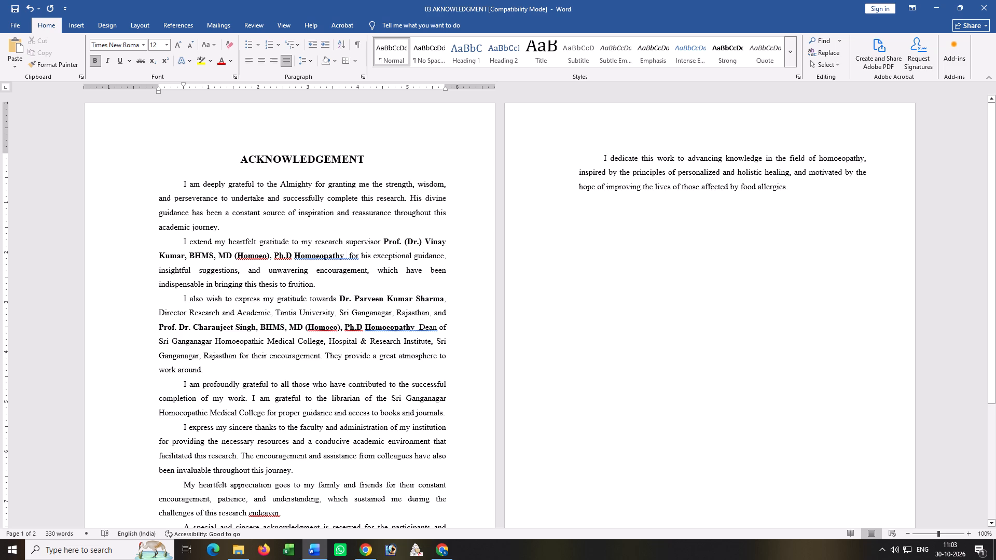
{"action": "key", "text": "Delete"}
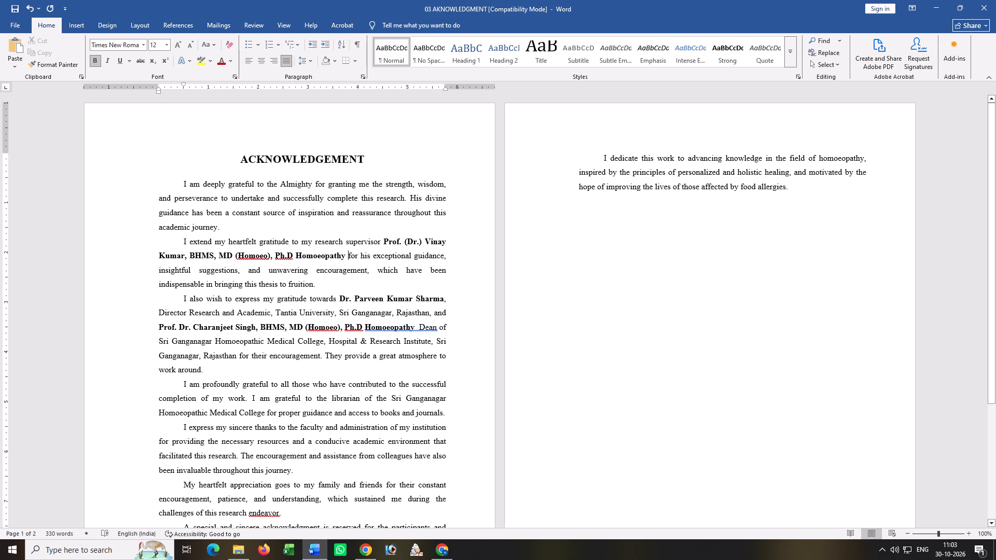
{"action": "key", "text": "ctrl+s"}
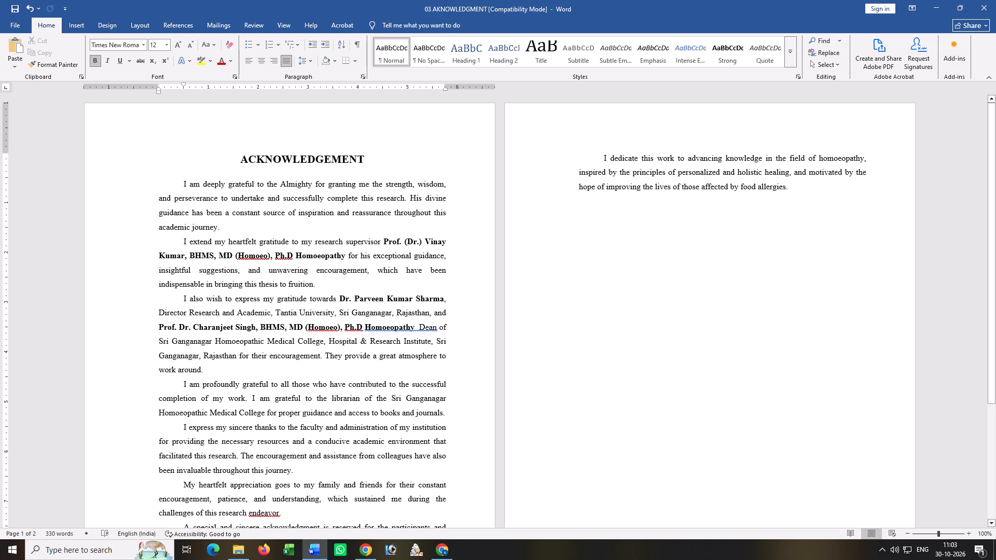
Punctuate the supervisor's degrees with full stops as "B.H.M.S., M.D." and save the document.
{"action": "left_click", "coordinate": [195, 257]}
{"action": "key", "text": "period"}
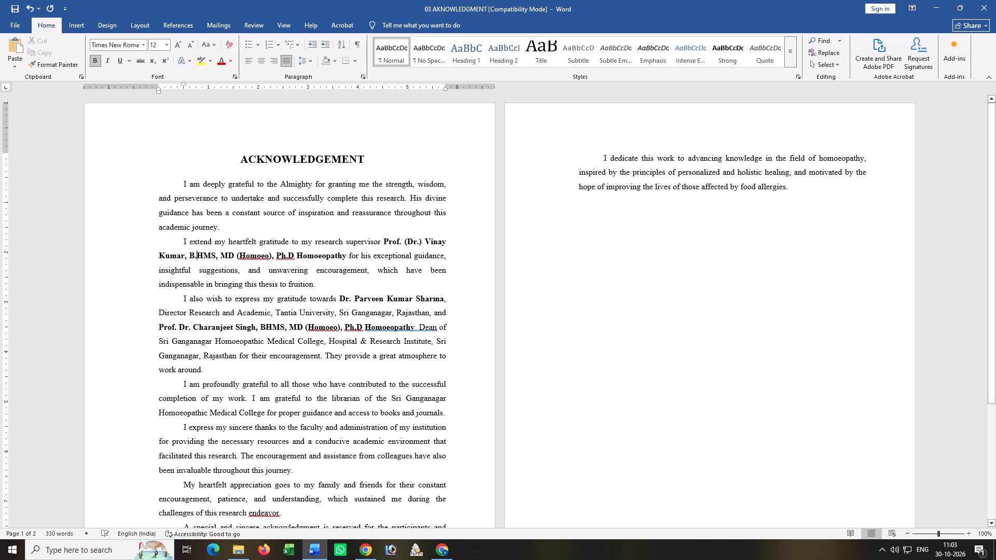
{"action": "left_click", "coordinate": [203, 255]}
{"action": "key", "text": "period"}
{"action": "left_click", "coordinate": [211, 256]}
{"action": "key", "text": "period"}
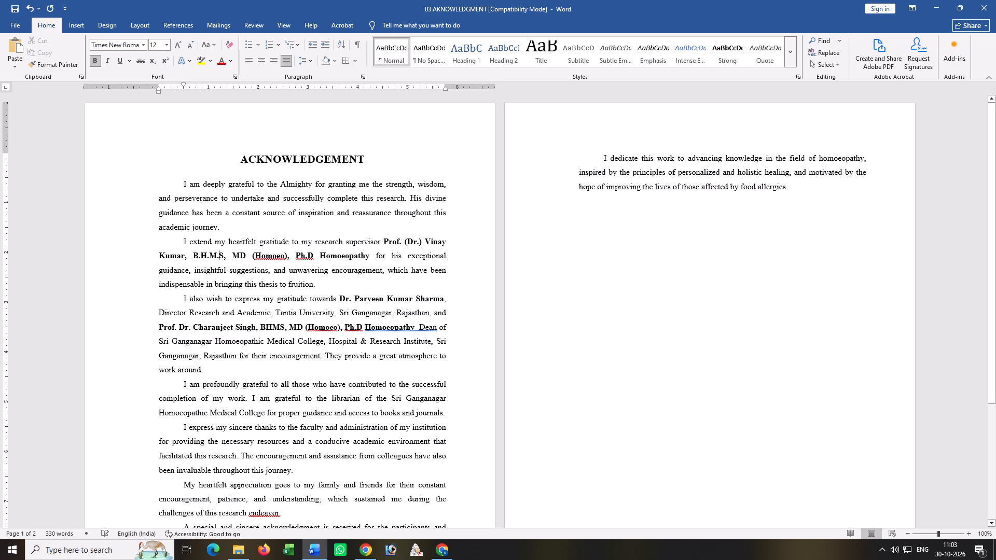
{"action": "left_click", "coordinate": [223, 256]}
{"action": "key", "text": "period"}
{"action": "left_click", "coordinate": [241, 255]}
{"action": "key", "text": "period"}
{"action": "left_click", "coordinate": [247, 258]}
{"action": "key", "text": "period"}
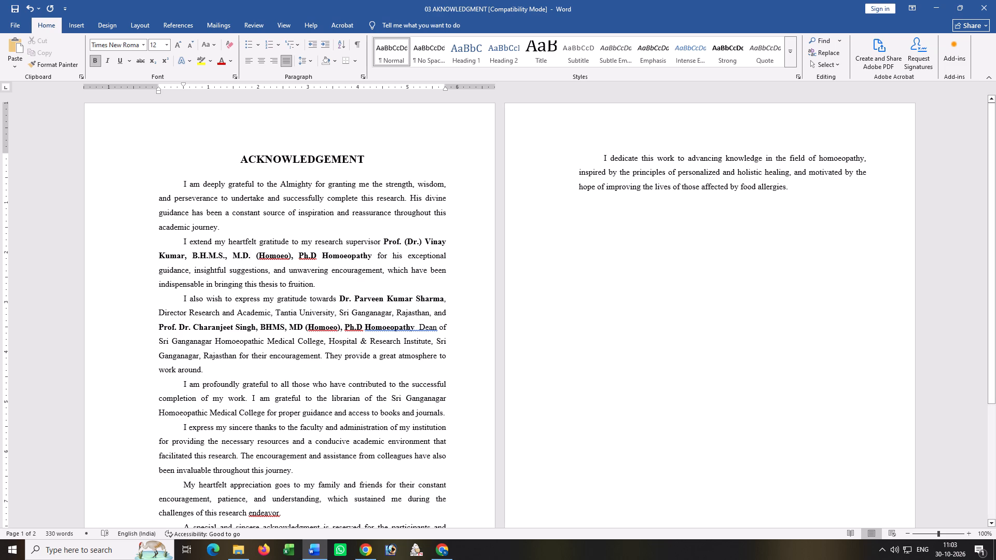
{"action": "left_click", "coordinate": [282, 295]}
{"action": "key", "text": "ctrl+s"}
{"action": "scroll", "coordinate": [249, 311], "scroll_direction": "down", "scroll_amount": 2}
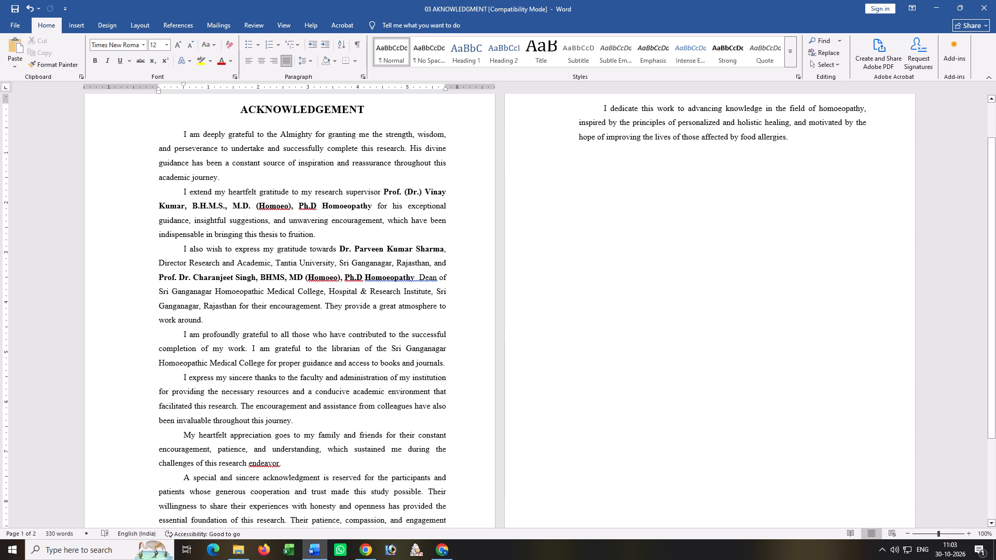
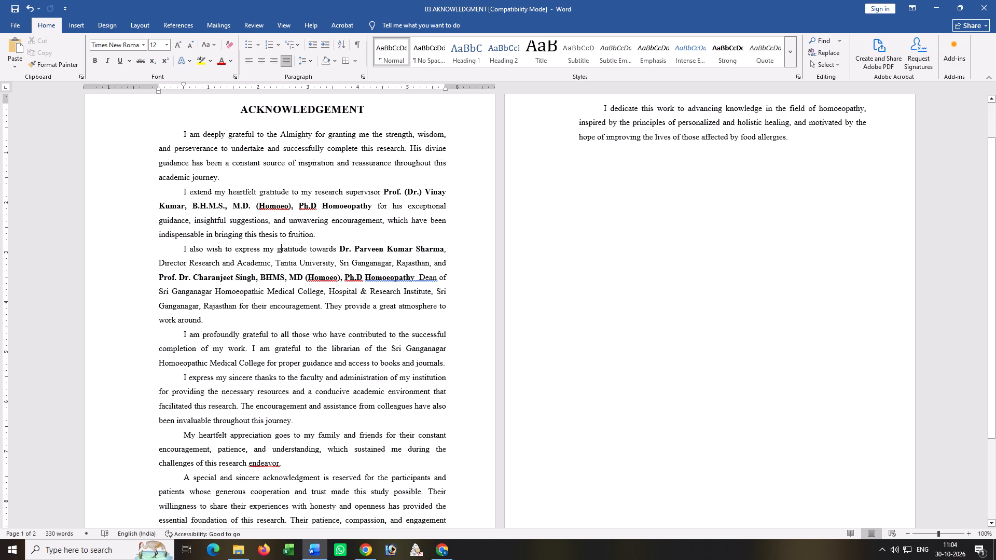
Delete the extra space between "Homoeopathy" and "Dean" in the Dean's credentials and save the document.
{"action": "left_click", "coordinate": [414, 273]}
{"action": "key", "text": "Delete"}
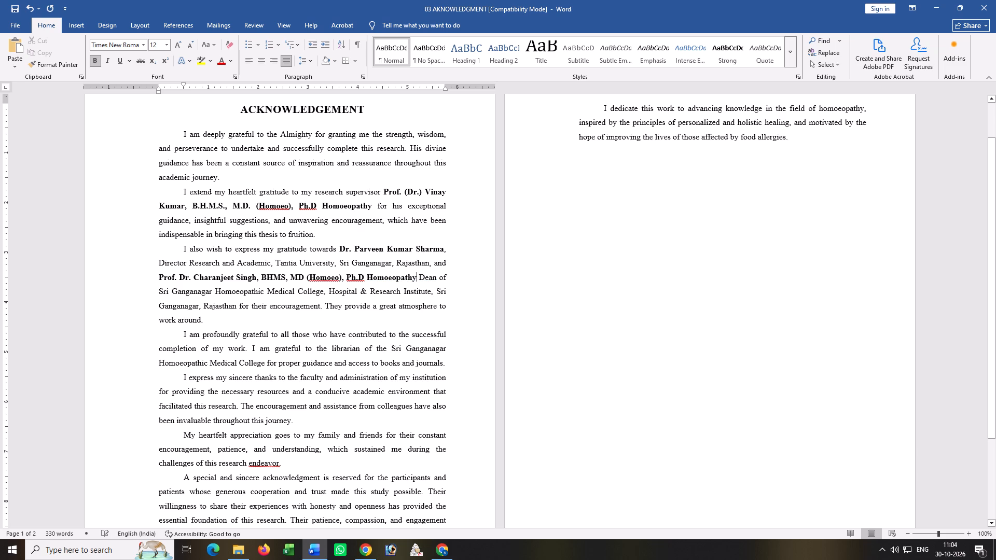
{"action": "left_click", "coordinate": [405, 326]}
{"action": "key", "text": "ctrl+s"}
Correct the flagged spelling in the family and friends paragraph to the suggested "endeavour".
{"action": "scroll", "coordinate": [220, 340], "scroll_direction": "down", "scroll_amount": 1}
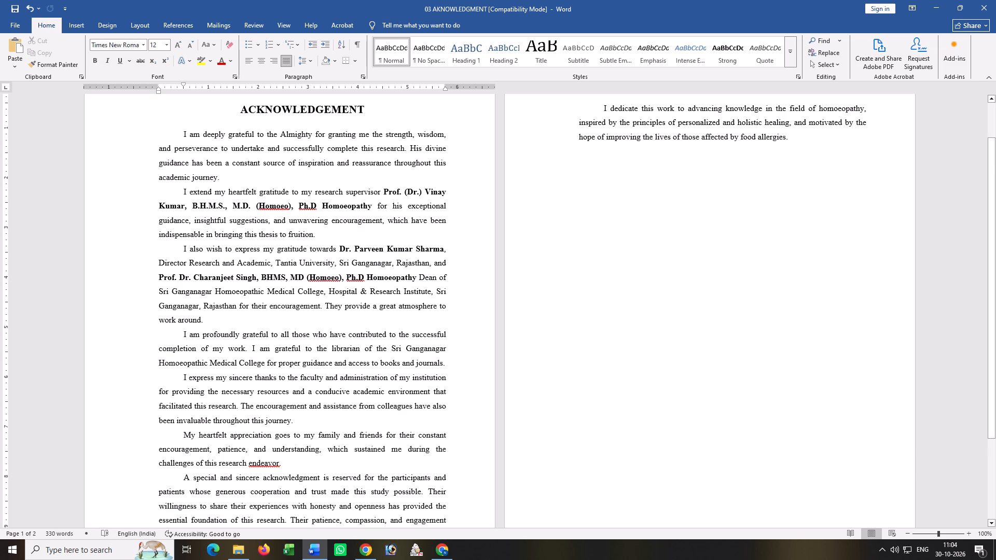
{"action": "scroll", "coordinate": [220, 340], "scroll_direction": "down", "scroll_amount": 1}
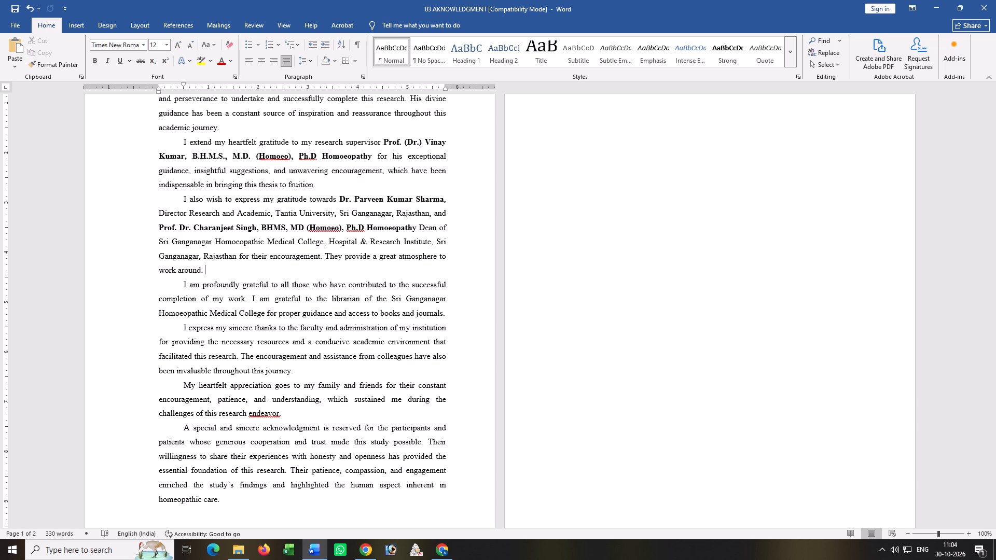
{"action": "right_click", "coordinate": [266, 416]}
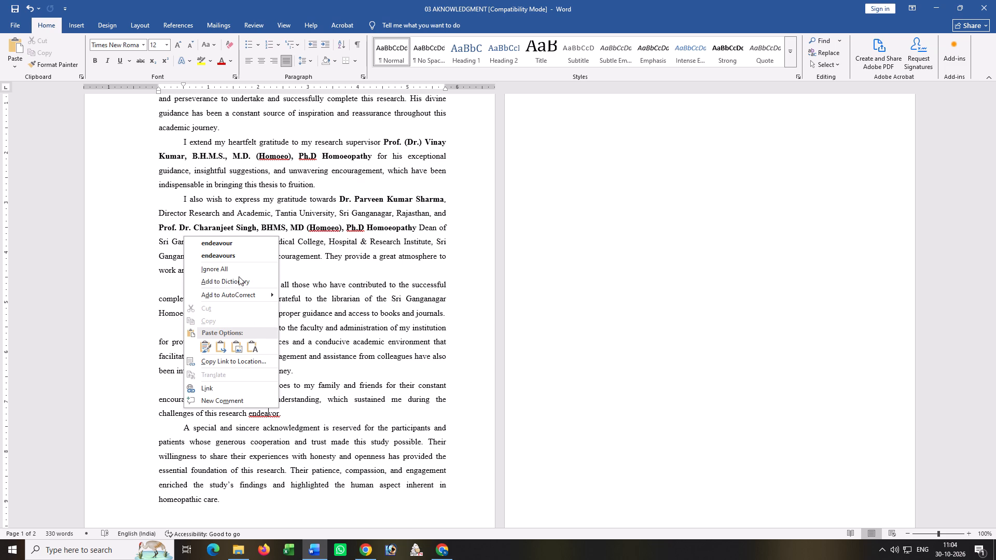
{"action": "left_click", "coordinate": [220, 247]}
{"action": "left_click", "coordinate": [326, 407]}
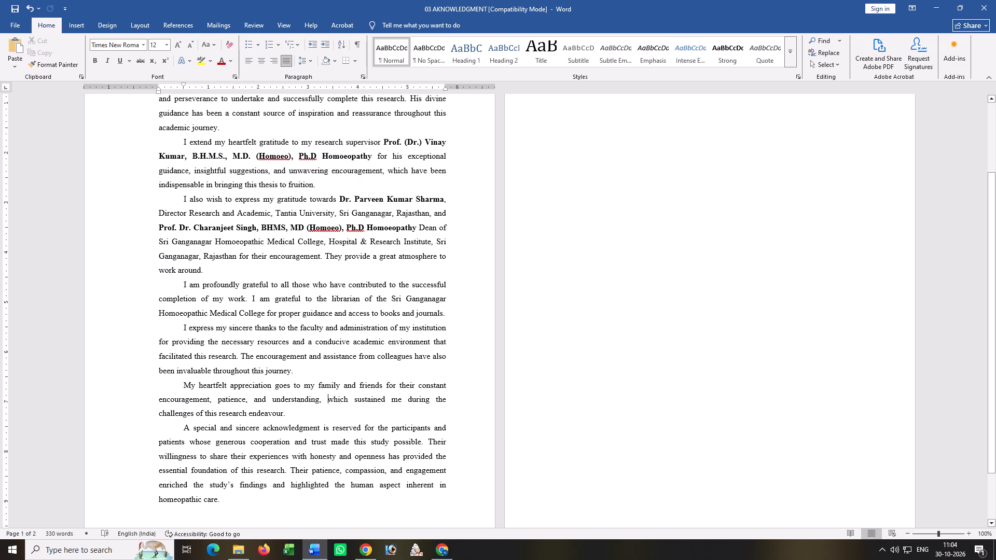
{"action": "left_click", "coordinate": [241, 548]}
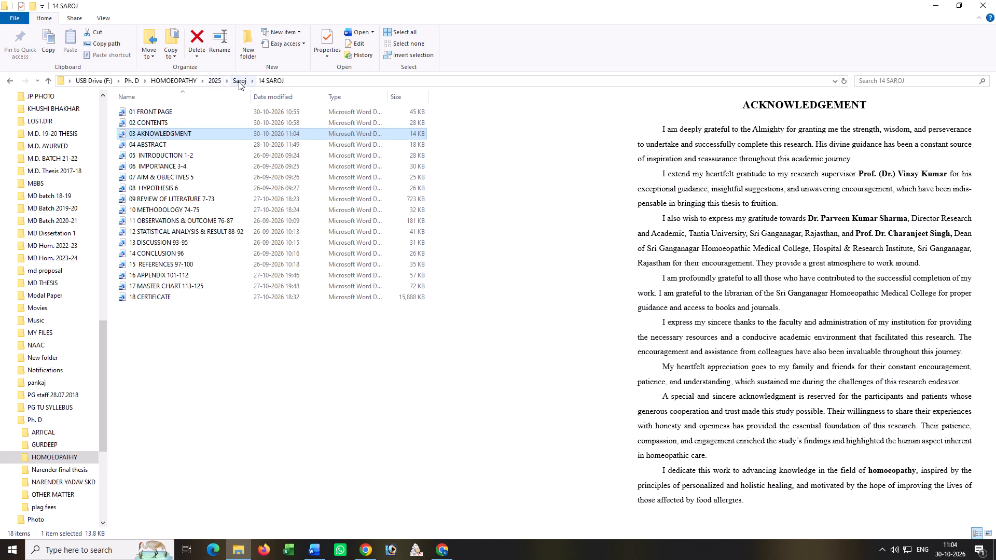
Preview "3 ACKNOWLEDGEMENT" in the ARPITA folder under 2025 and copy the Principal's name and title from its text.
{"action": "left_click", "coordinate": [218, 81]}
{"action": "double_click", "coordinate": [131, 118]}
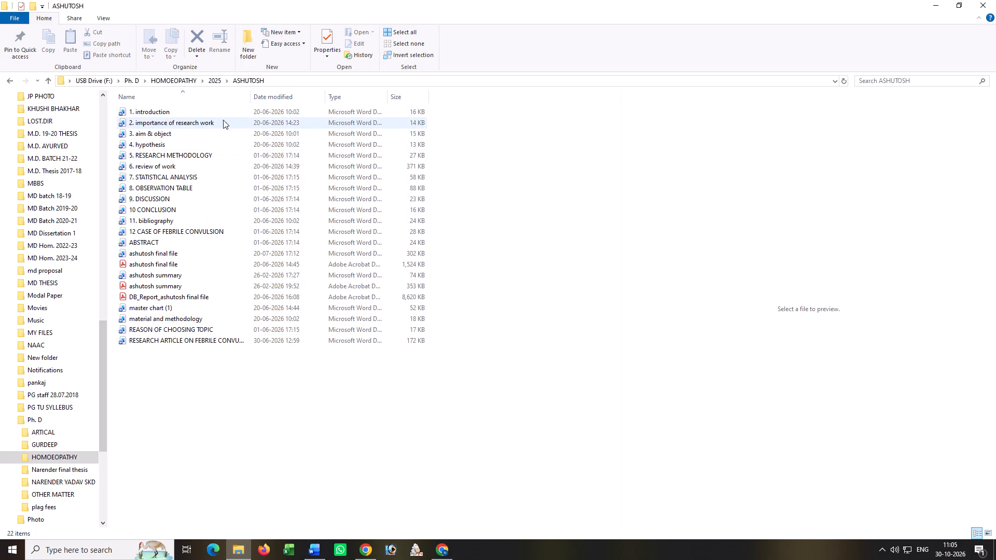
{"action": "left_click", "coordinate": [215, 80]}
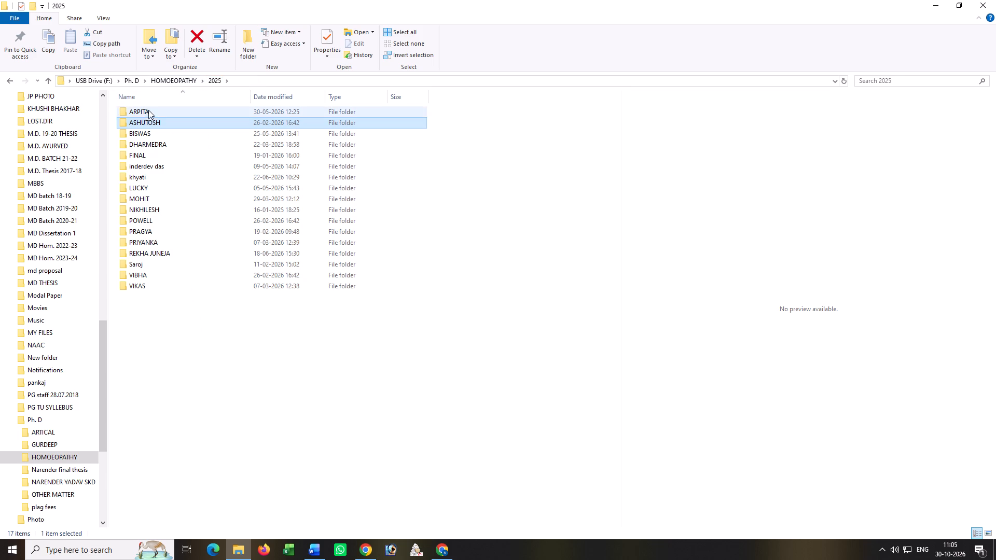
{"action": "double_click", "coordinate": [148, 110]}
{"action": "double_click", "coordinate": [145, 149]}
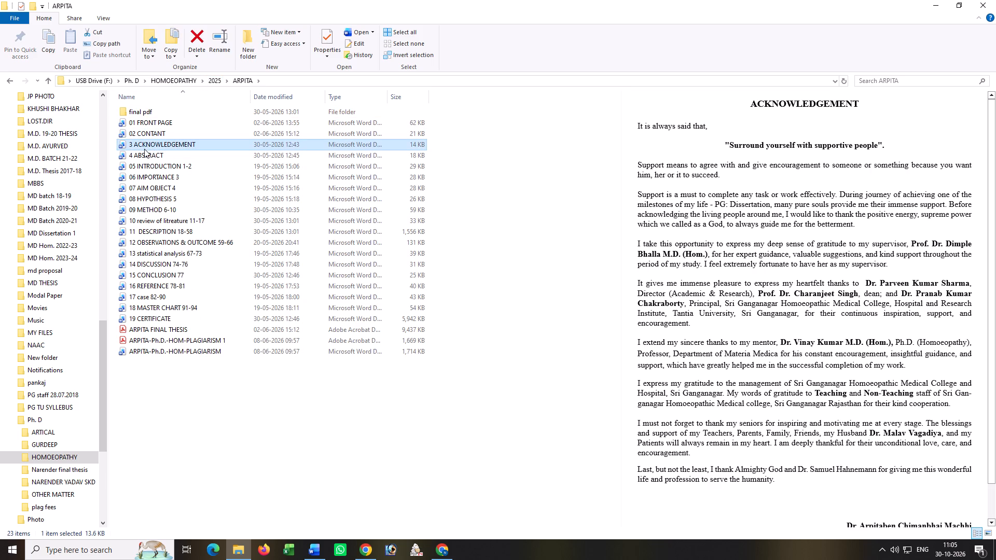
{"action": "left_click", "coordinate": [820, 343]}
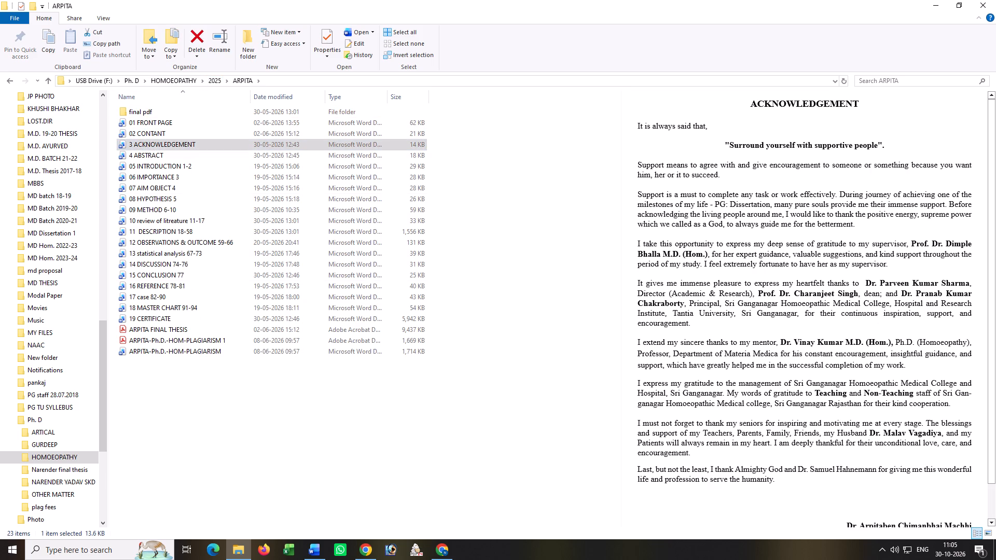
{"action": "left_click_drag", "start_coordinate": [901, 293], "coordinate": [908, 298]}
{"action": "left_click_drag", "start_coordinate": [908, 298], "coordinate": [723, 305]}
{"action": "key", "text": "ctrl+c"}
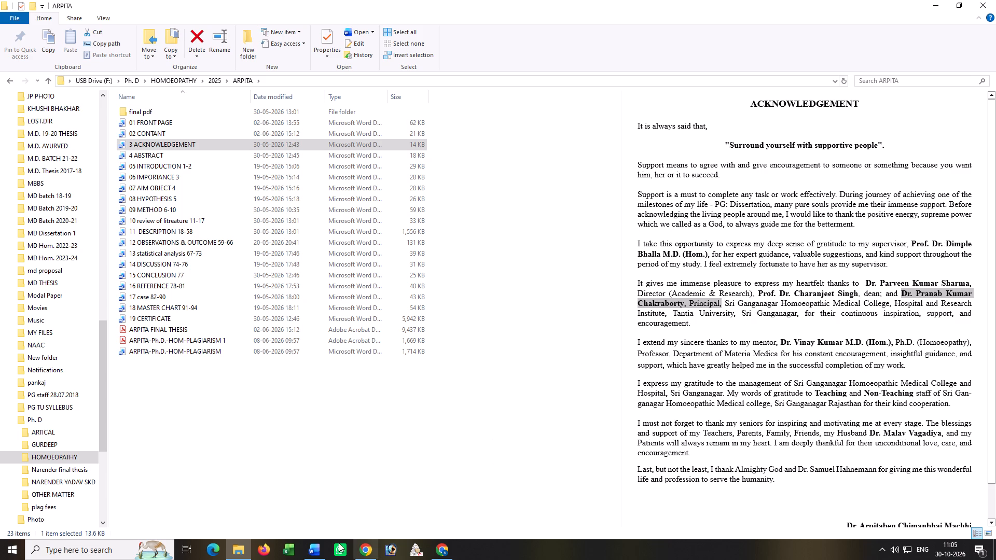
Back in the Word acknowledgement, insert "and" plus the copied Principal's name and title between "Dean" and "of", with correct spacing.
{"action": "left_click", "coordinate": [315, 548]}
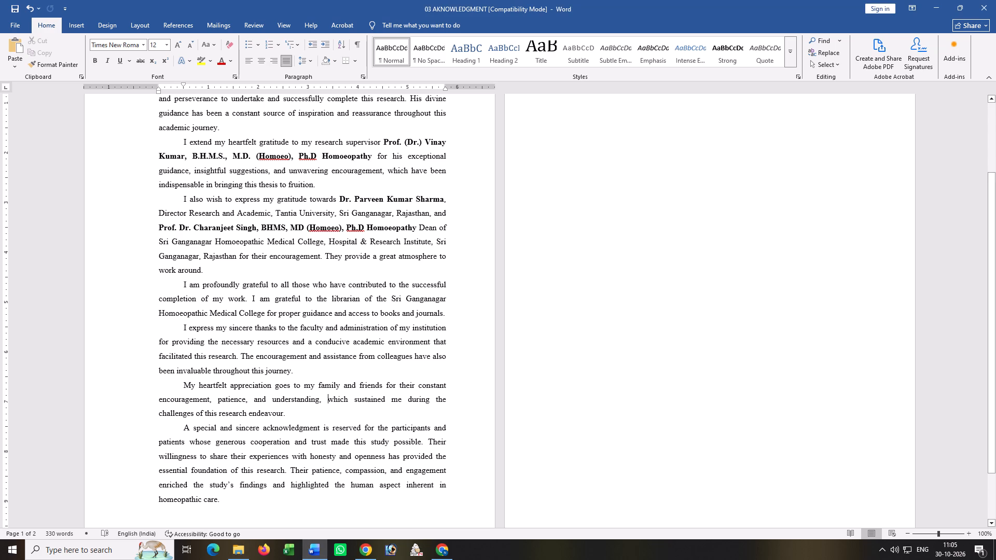
{"action": "left_click", "coordinate": [439, 226]}
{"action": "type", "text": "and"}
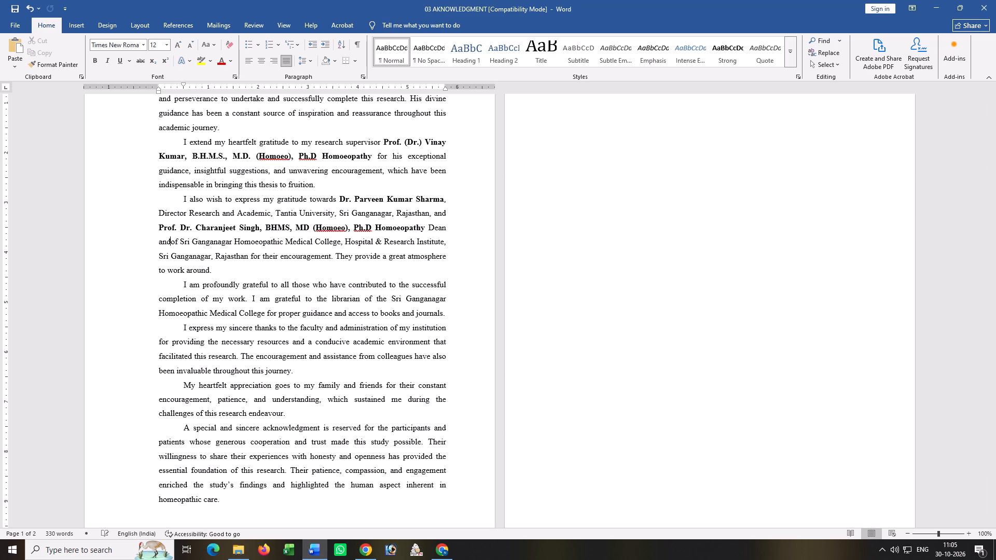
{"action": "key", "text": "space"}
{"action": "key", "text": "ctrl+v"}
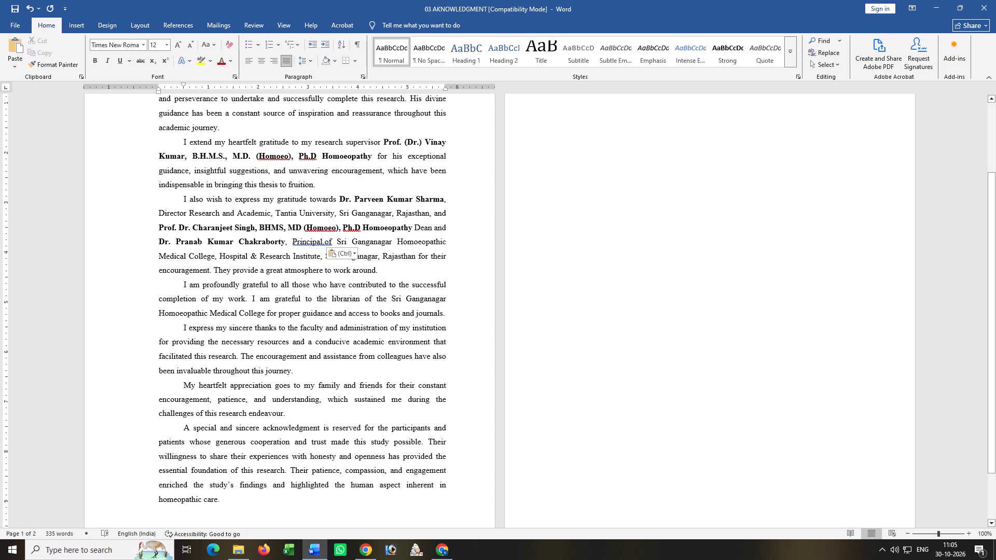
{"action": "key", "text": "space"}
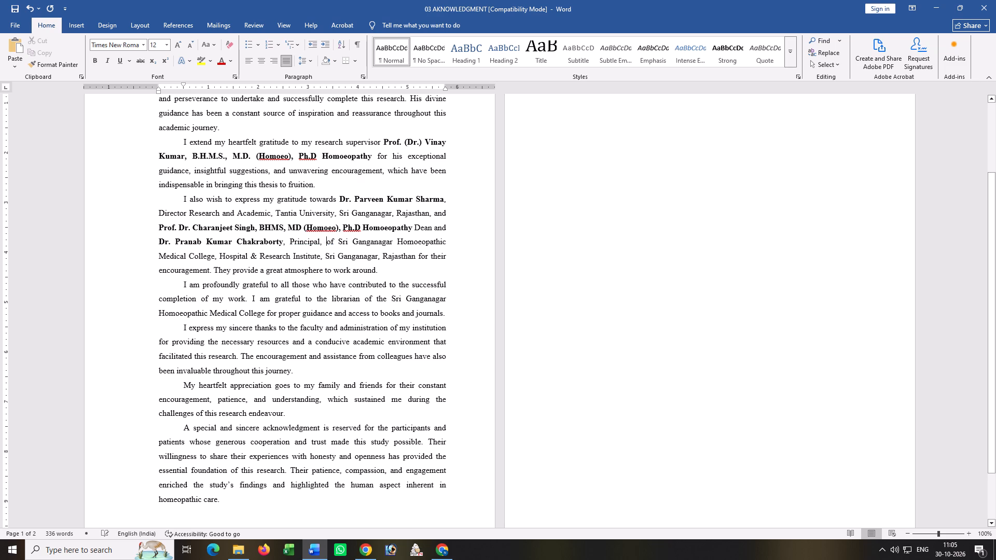
{"action": "left_click", "coordinate": [339, 287]}
{"action": "left_click", "coordinate": [313, 257]}
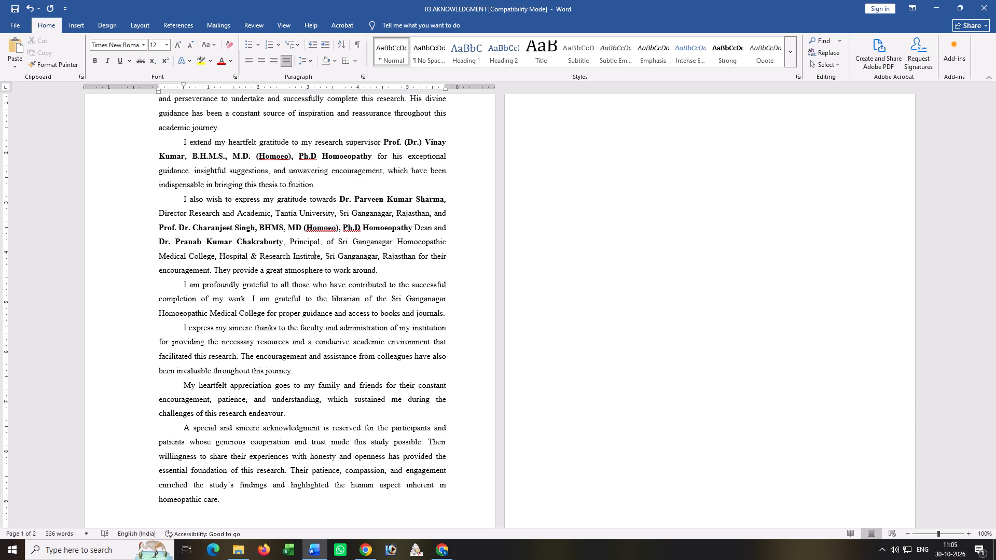
Add the missing full stop in the research supervisor's doctorate so it reads "Ph.D.".
{"action": "left_click", "coordinate": [314, 159]}
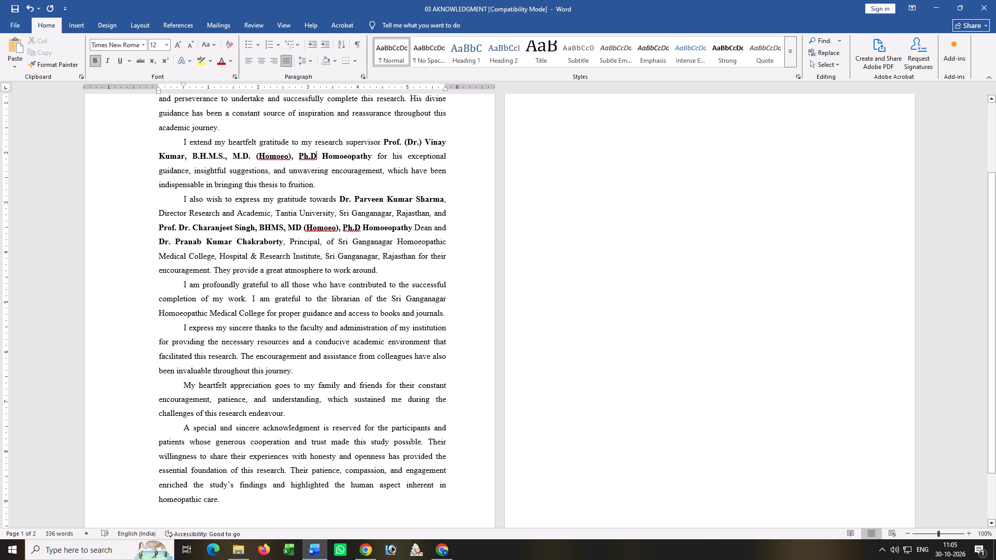
{"action": "key", "text": "period"}
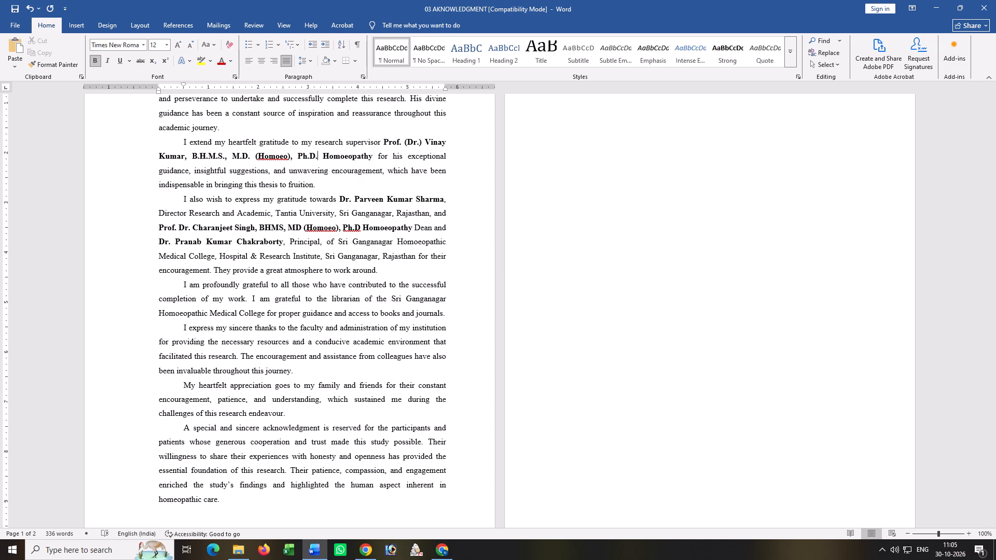
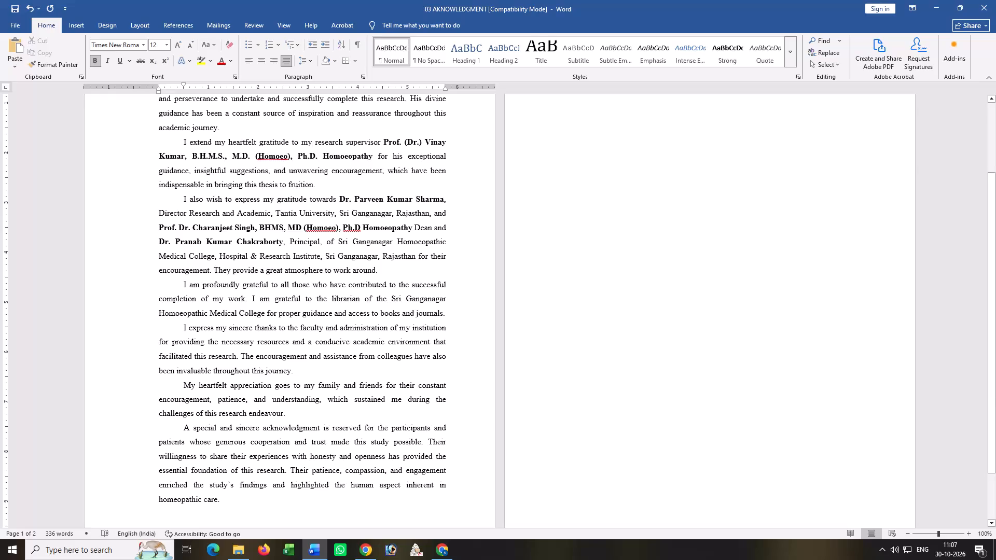
Copy the Dean's credentials "BHMS, MD (Homoeo), Ph.D Homoeopathy" after the Principal's name in the acknowledgement and save the document.
{"action": "scroll", "coordinate": [559, 330], "scroll_direction": "up", "scroll_amount": 4}
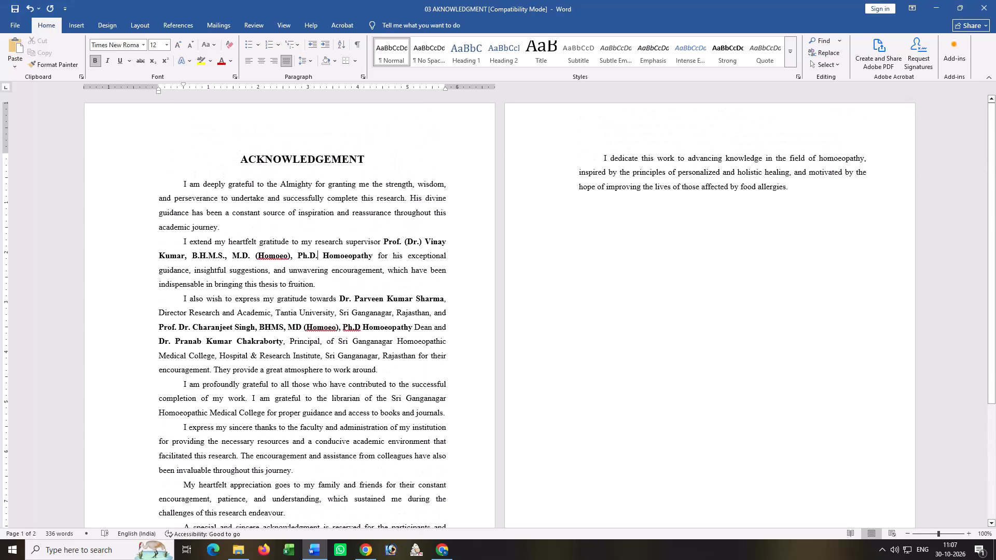
{"action": "scroll", "coordinate": [302, 344], "scroll_direction": "down", "scroll_amount": 1}
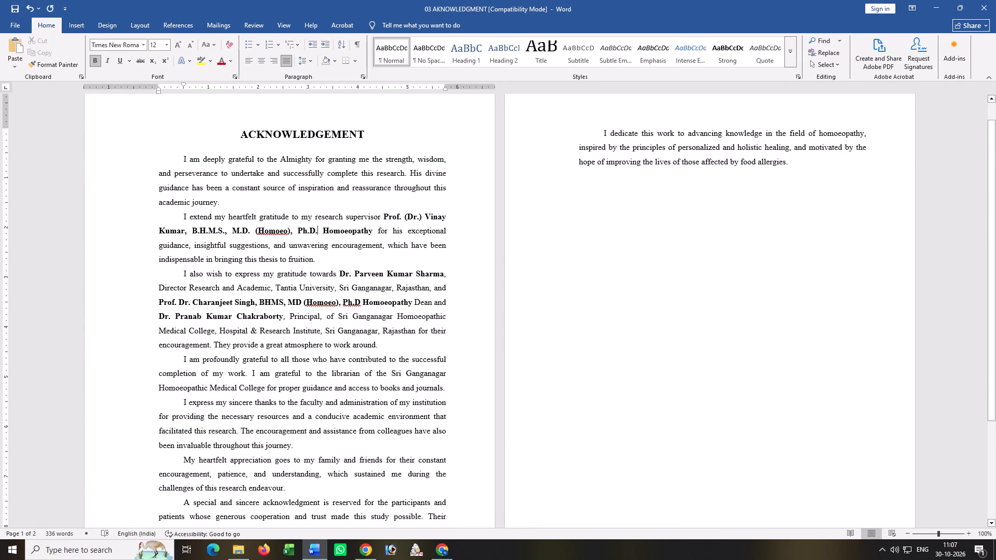
{"action": "left_click", "coordinate": [282, 319]}
{"action": "left_click_drag", "start_coordinate": [260, 304], "coordinate": [407, 304]}
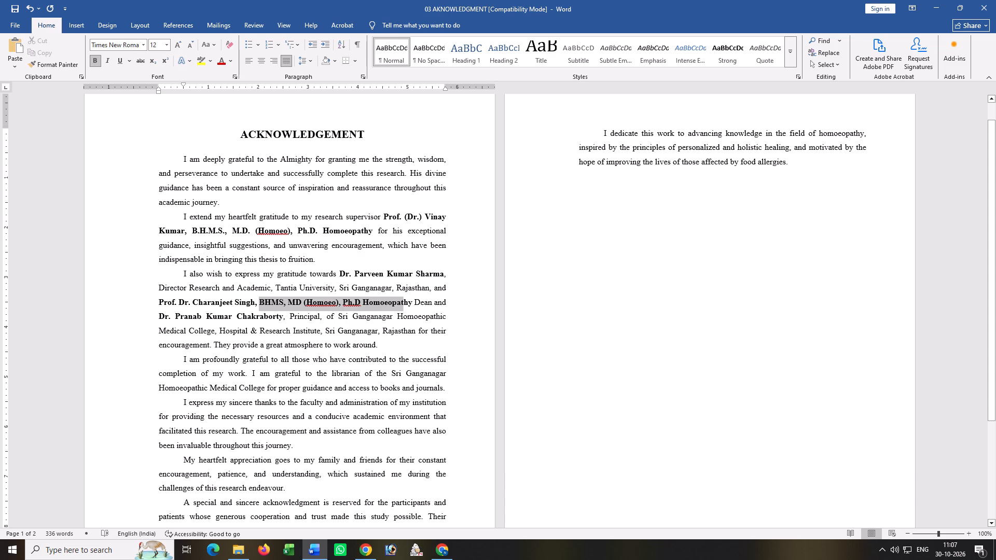
{"action": "left_click_drag", "start_coordinate": [407, 304], "coordinate": [411, 304]}
{"action": "key", "text": "ctrl+v"}
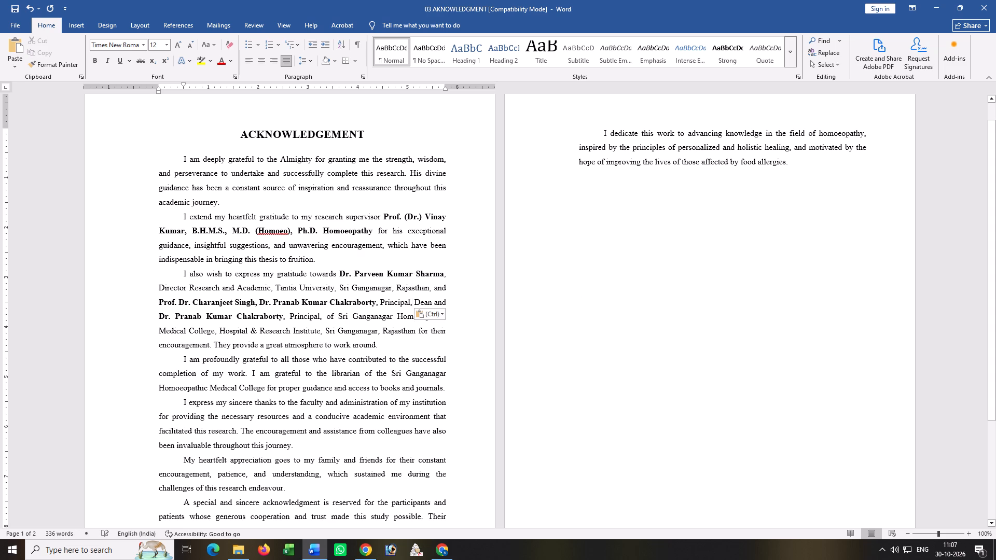
{"action": "key", "text": "ctrl+z"}
{"action": "key", "text": "ctrl+c"}
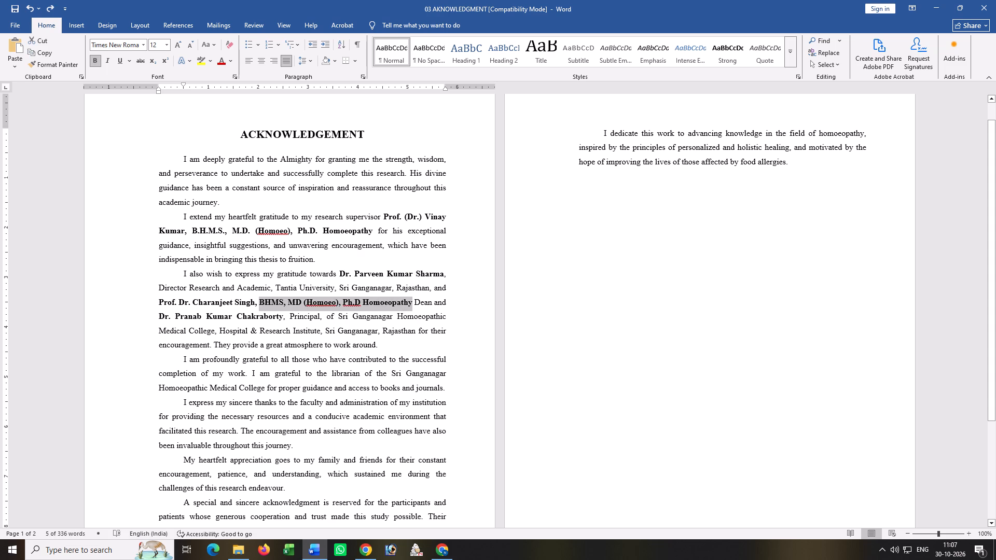
{"action": "left_click", "coordinate": [285, 316]}
{"action": "key", "text": "ctrl+v"}
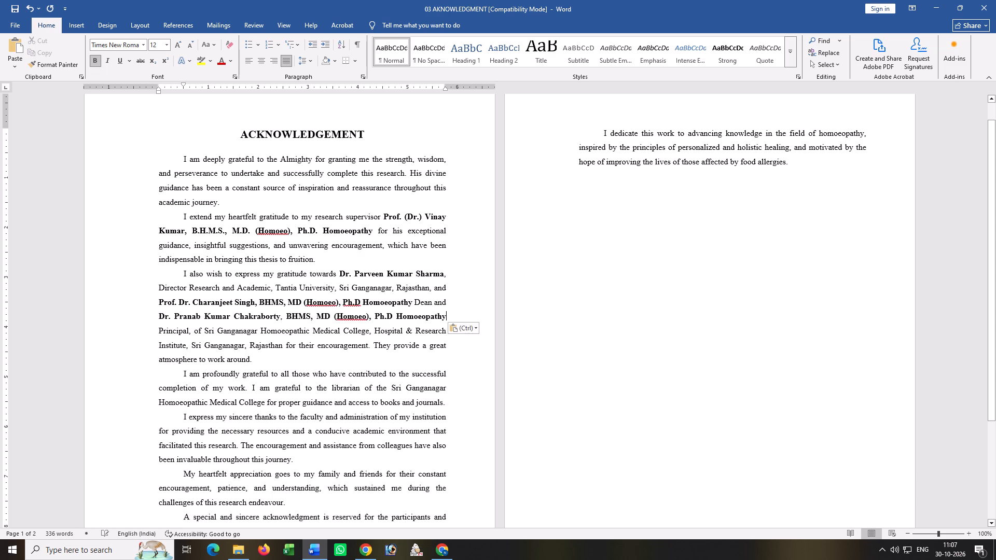
{"action": "left_click", "coordinate": [308, 348]}
{"action": "key", "text": "ctrl+s"}
{"action": "left_click", "coordinate": [257, 335]}
Insert the same copied credentials "BHMS, MD (Homoeo), Ph.D Homoeopathy" after the name of the Director Research and Academic.
{"action": "left_click", "coordinate": [445, 277]}
{"action": "key", "text": "space"}
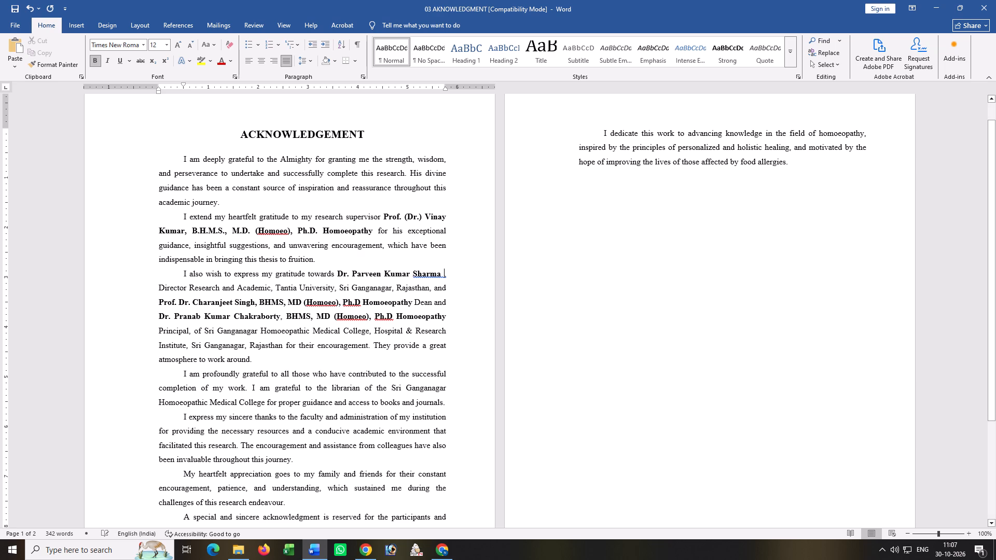
{"action": "key", "text": "ctrl+z"}
{"action": "left_click", "coordinate": [448, 275]}
{"action": "key", "text": "space"}
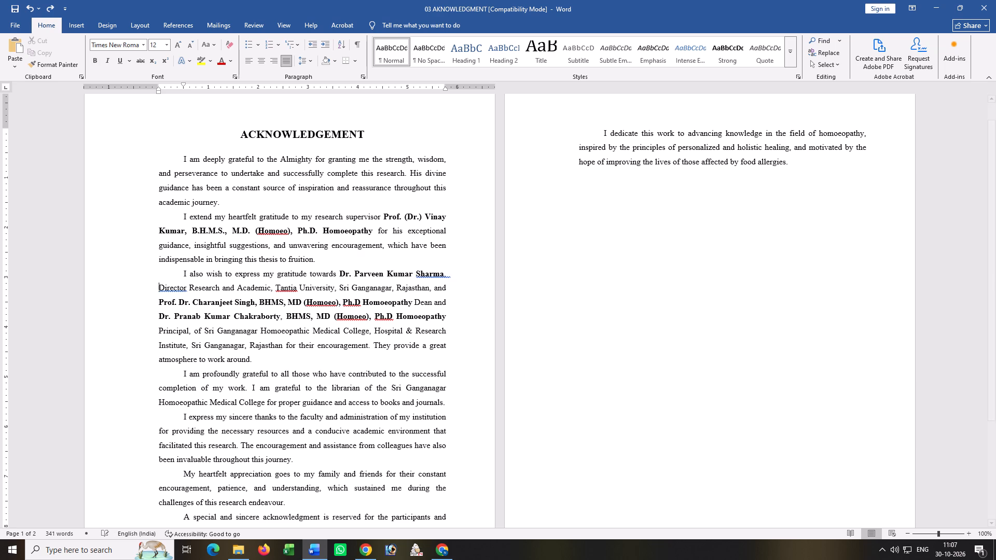
{"action": "key", "text": "ctrl+v"}
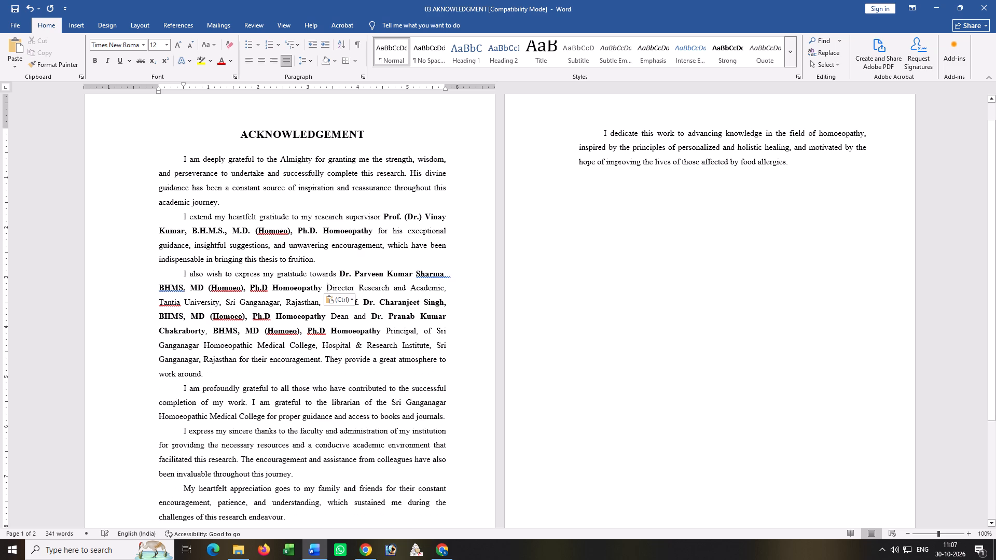
Delete the extra space after the comma between the Director's name and "BHMS", and save the document.
{"action": "left_click", "coordinate": [445, 279]}
{"action": "key", "text": "Right"}
{"action": "key", "text": "Delete"}
{"action": "left_click", "coordinate": [351, 312]}
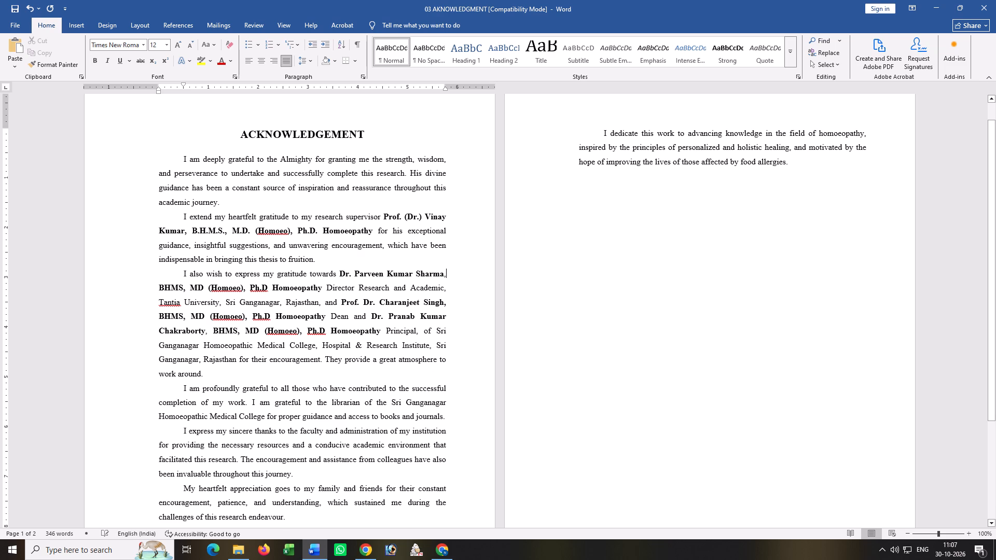
{"action": "key", "text": "ctrl+s"}
{"action": "key", "text": "ctrl+s"}
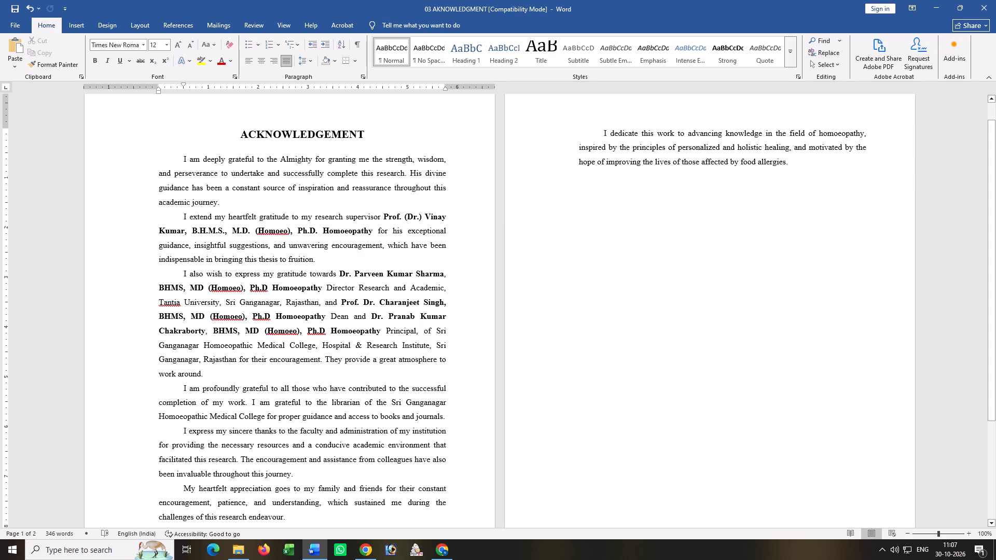
{"action": "scroll", "coordinate": [228, 351], "scroll_direction": "down", "scroll_amount": 9}
{"action": "scroll", "coordinate": [230, 358], "scroll_direction": "up", "scroll_amount": 8}
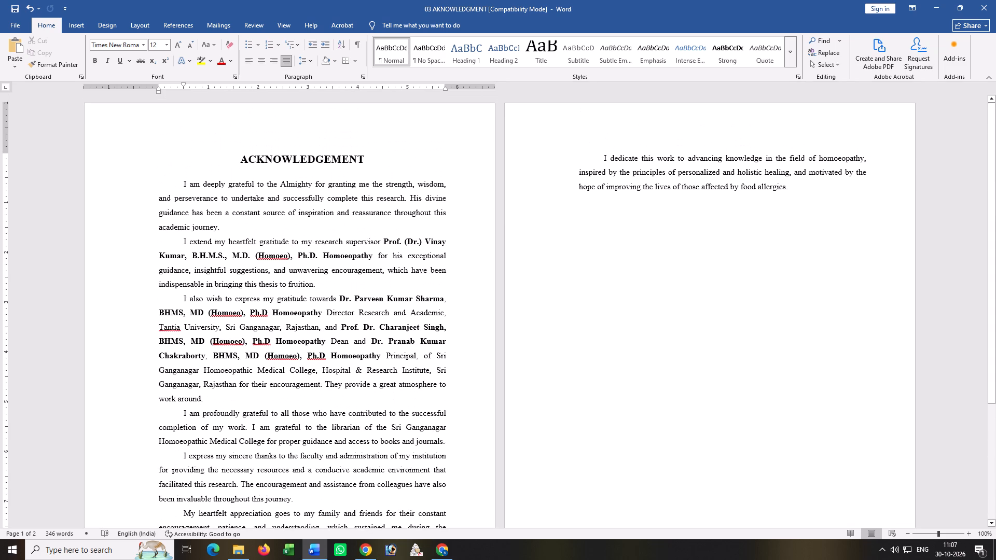
{"action": "key", "text": "ctrl+s"}
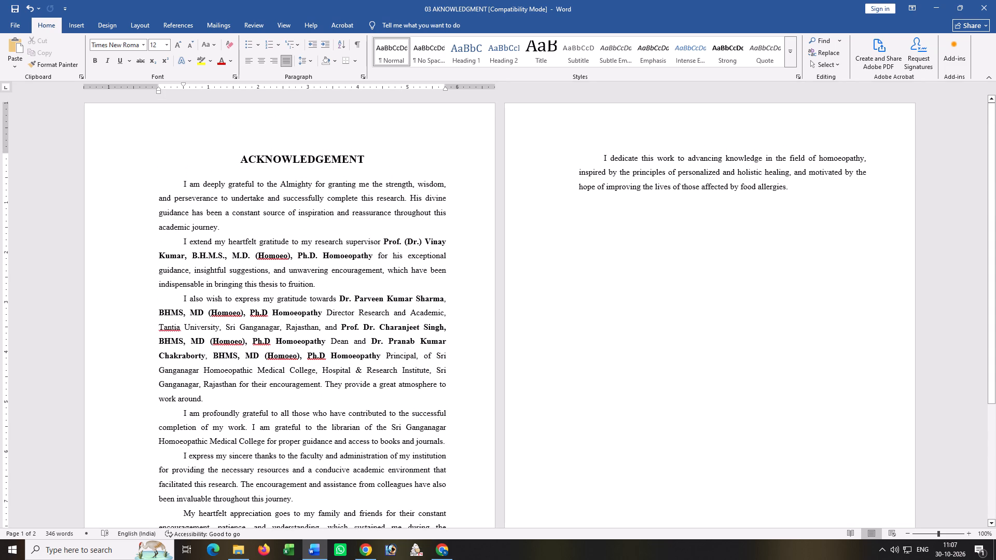
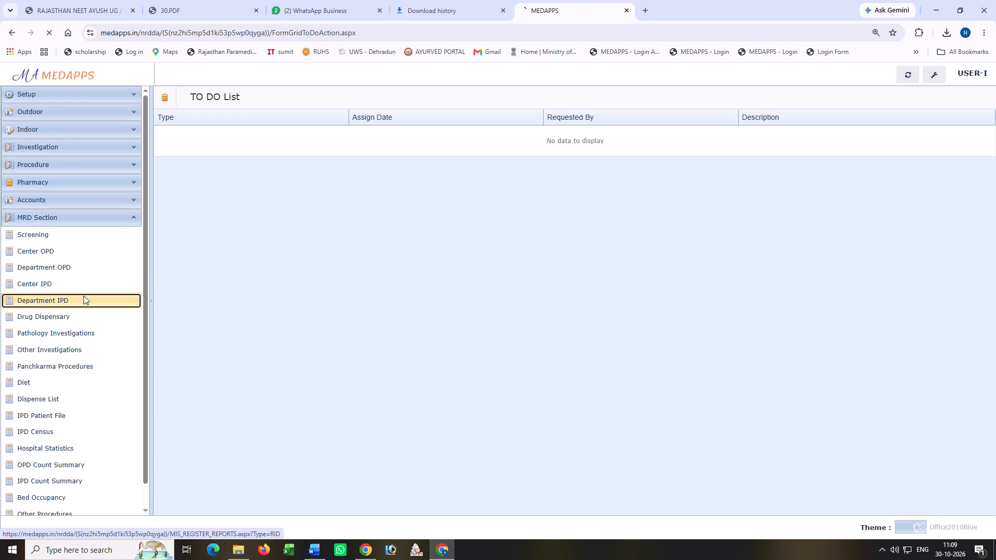
Show the Department IPD report for KAUMARBHRITYA (BALROGA) with start and end date 30/10/2026.
{"action": "left_click", "coordinate": [206, 119]}
{"action": "left_click", "coordinate": [262, 203]}
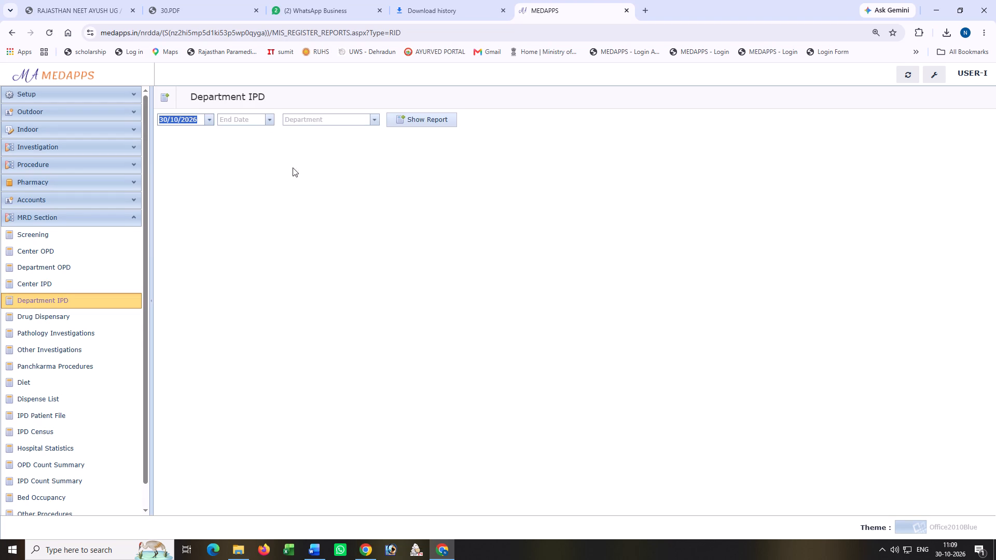
{"action": "left_click", "coordinate": [267, 120]}
{"action": "left_click", "coordinate": [326, 202]}
{"action": "left_click", "coordinate": [333, 119]}
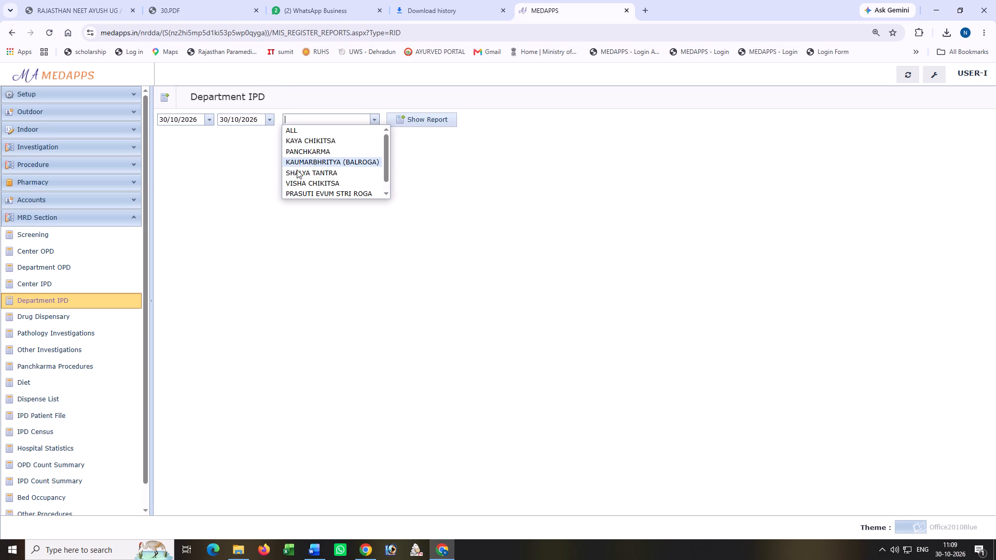
{"action": "left_click", "coordinate": [299, 162]}
{"action": "left_click", "coordinate": [422, 113]}
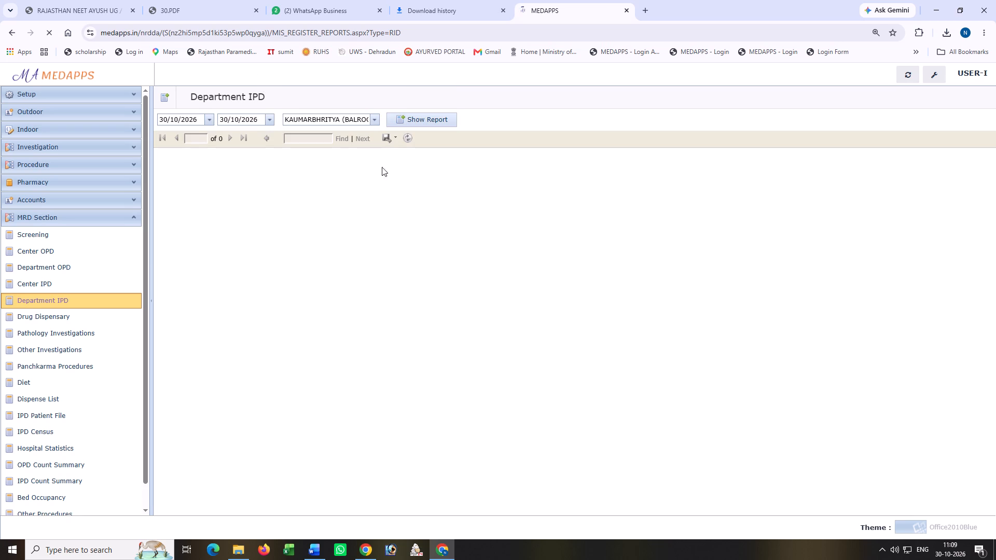
Export the displayed Department IPD register as a PDF and view the downloaded file.
{"action": "left_click", "coordinate": [394, 138]}
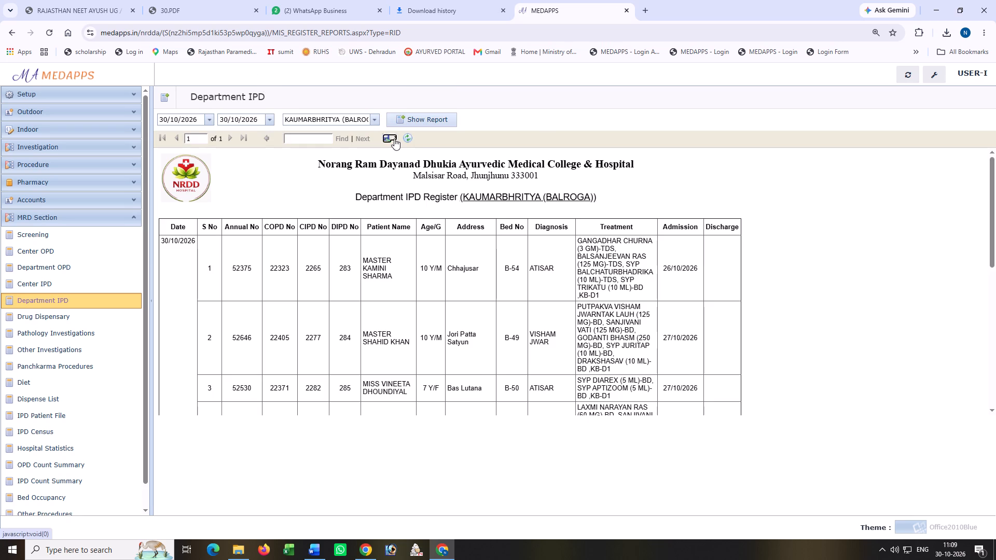
{"action": "left_click", "coordinate": [407, 164]}
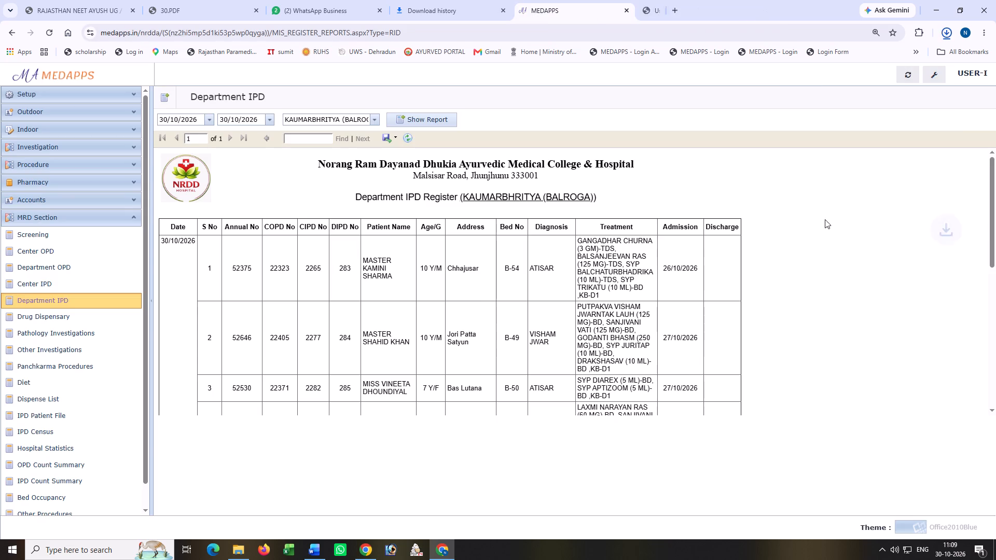
{"action": "left_click", "coordinate": [856, 61]}
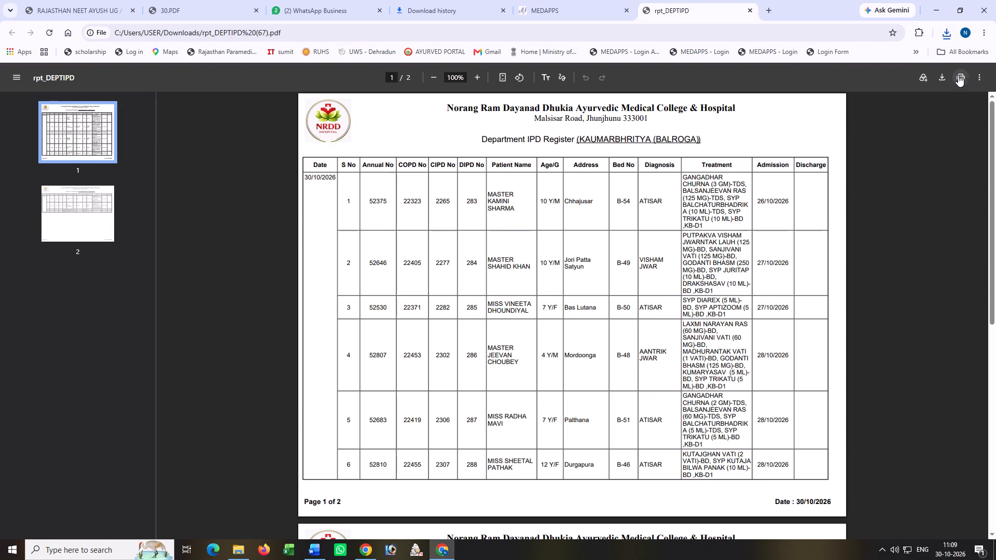
Print all pages of the rpt_DEPTIPD PDF on the iR3225 printer, one copy.
{"action": "left_click", "coordinate": [958, 75]}
{"action": "scroll", "coordinate": [433, 324], "scroll_direction": "down", "scroll_amount": 14}
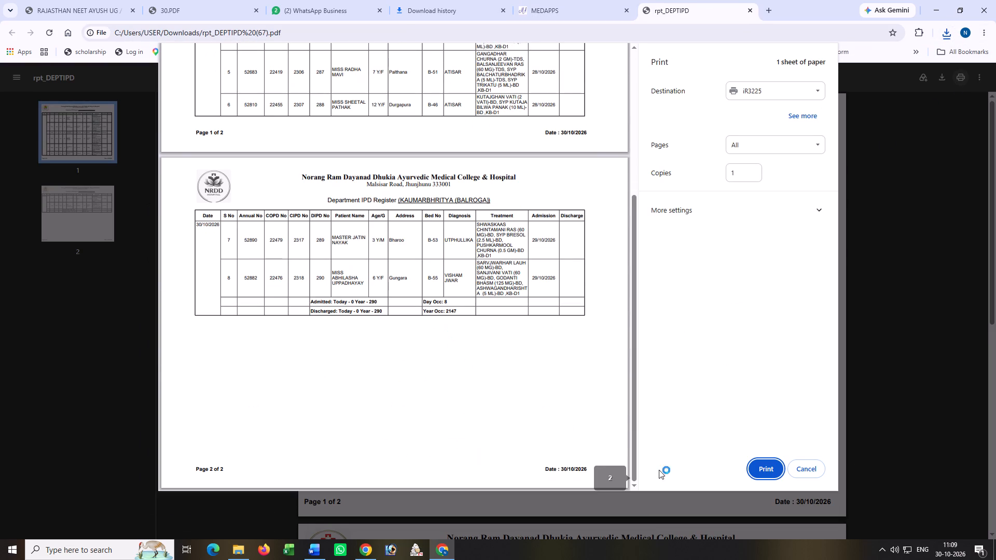
{"action": "left_click", "coordinate": [765, 471]}
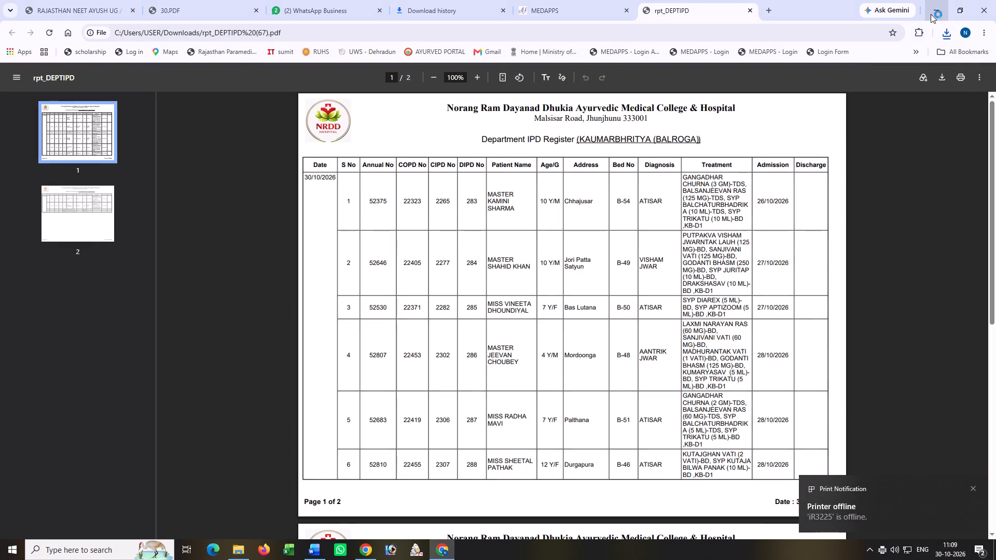
Open the iR3225 print queue and restart the rpt_DEPTIPD print job.
{"action": "left_click", "coordinate": [826, 512]}
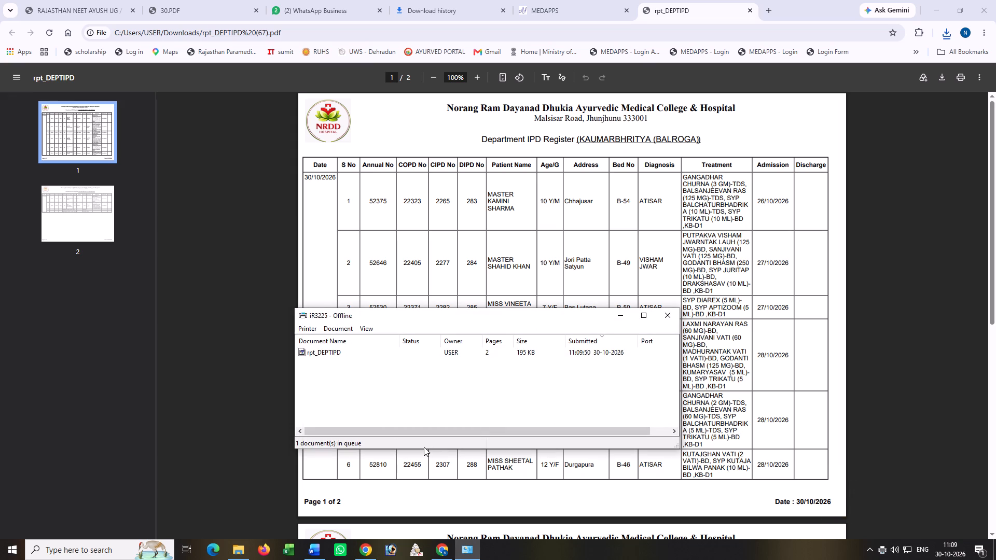
{"action": "right_click", "coordinate": [325, 356]}
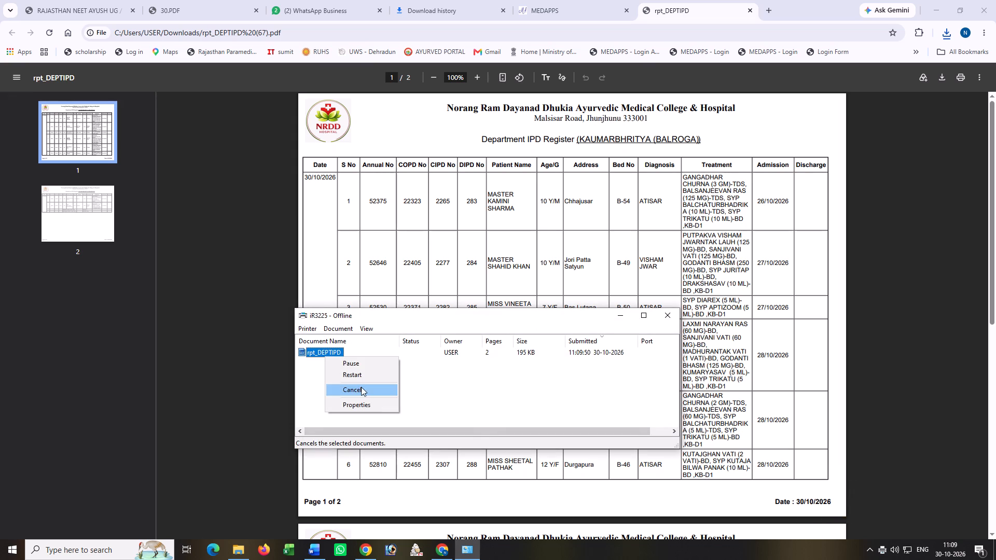
{"action": "left_click", "coordinate": [353, 376]}
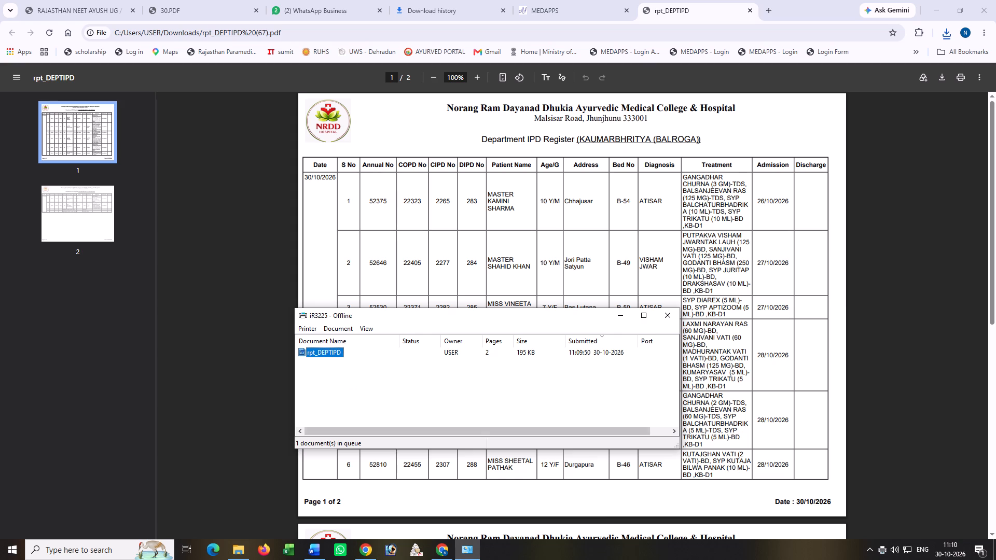
{"action": "left_click", "coordinate": [868, 549]}
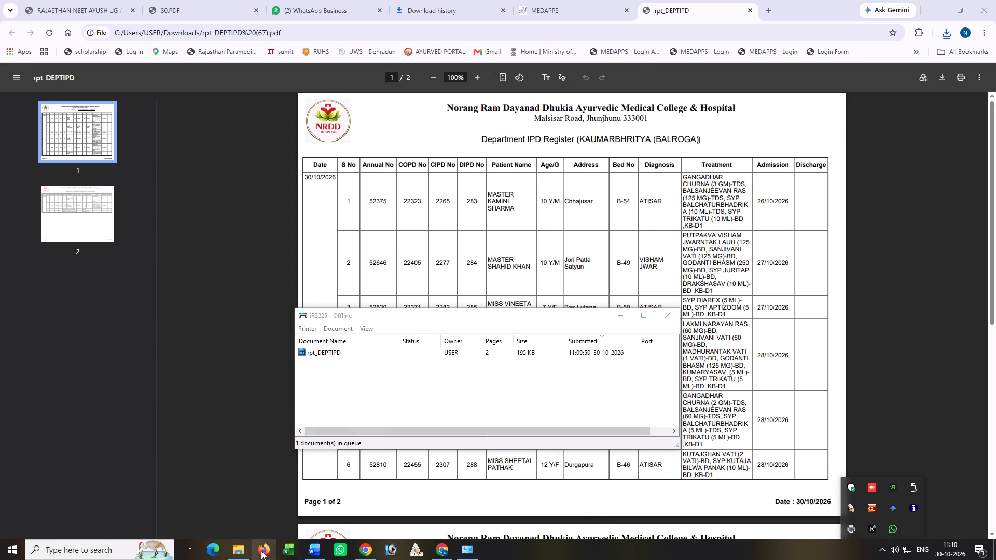
In File Explorer, open the Blank-leavea-application-format document from the DESKTOP\27.10.2026 folder on OFFICE WORK (D:).
{"action": "left_click", "coordinate": [242, 550]}
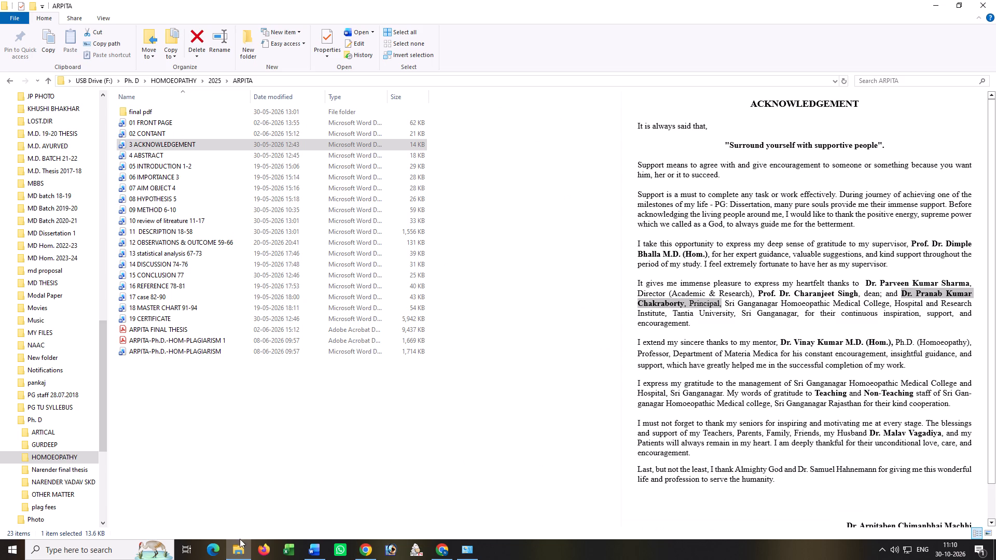
{"action": "scroll", "coordinate": [73, 318], "scroll_direction": "up", "scroll_amount": 19}
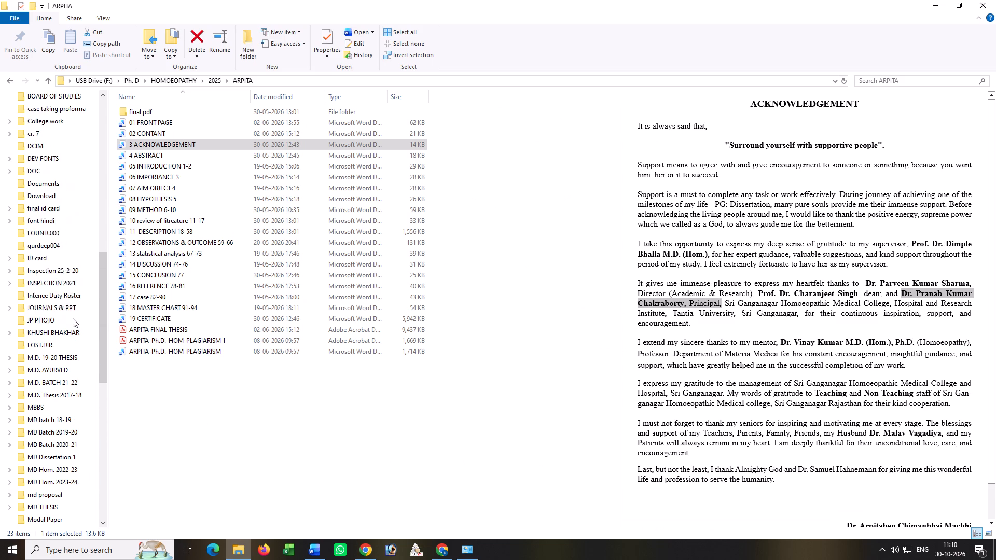
{"action": "scroll", "coordinate": [73, 318], "scroll_direction": "up", "scroll_amount": 20}
{"action": "scroll", "coordinate": [73, 318], "scroll_direction": "up", "scroll_amount": 19}
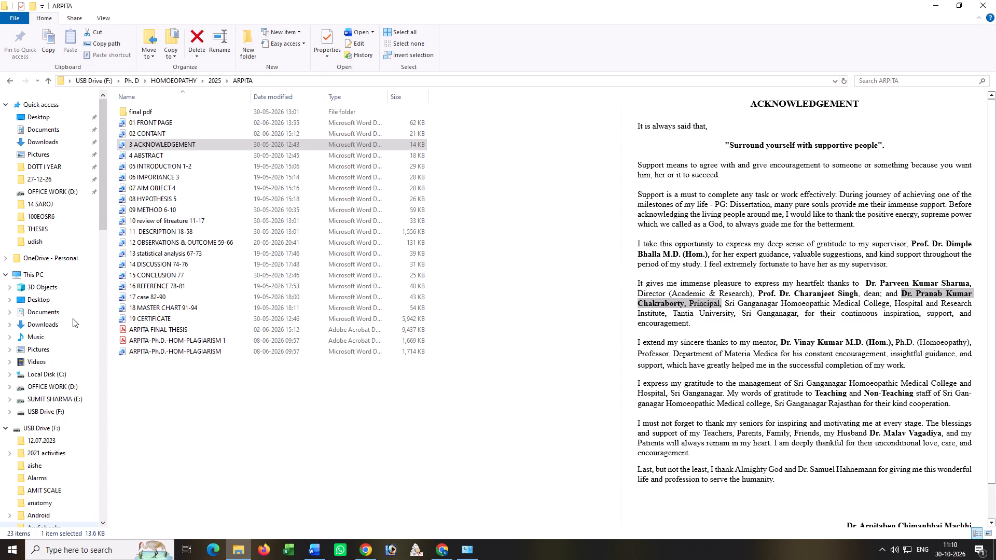
{"action": "scroll", "coordinate": [73, 318], "scroll_direction": "up", "scroll_amount": 6}
{"action": "scroll", "coordinate": [45, 230], "scroll_direction": "up", "scroll_amount": 1}
{"action": "scroll", "coordinate": [33, 333], "scroll_direction": "down", "scroll_amount": 4}
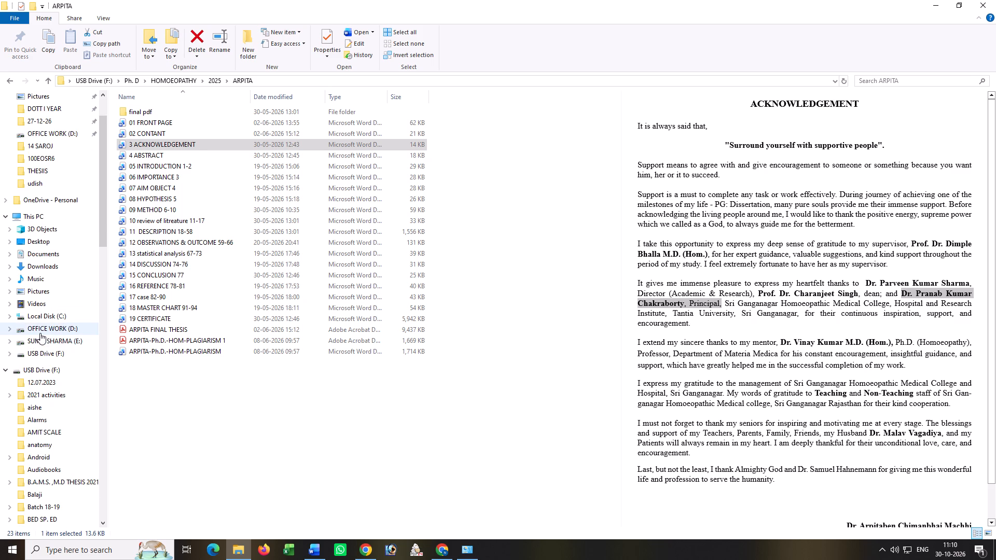
{"action": "right_click", "coordinate": [40, 330]}
{"action": "left_click", "coordinate": [85, 105]}
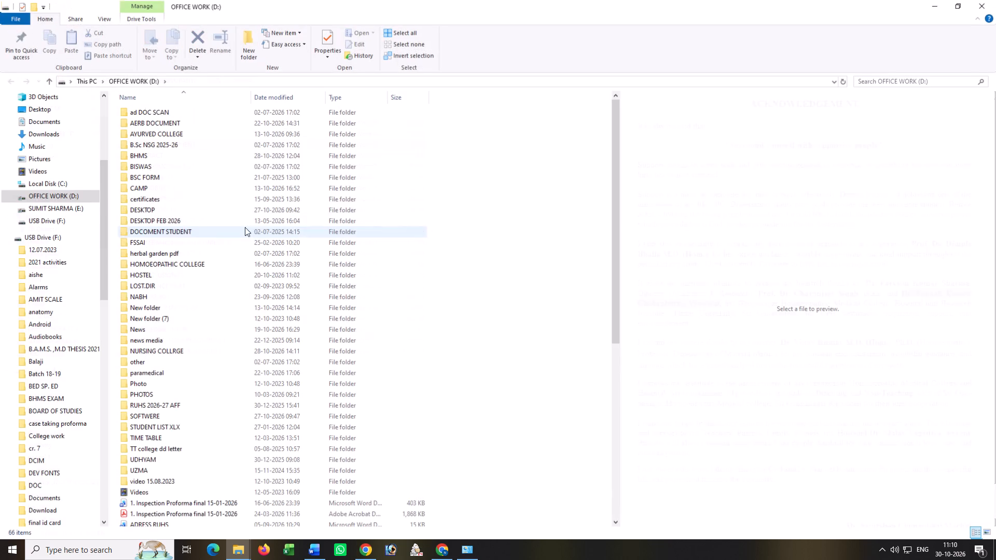
{"action": "double_click", "coordinate": [142, 211]}
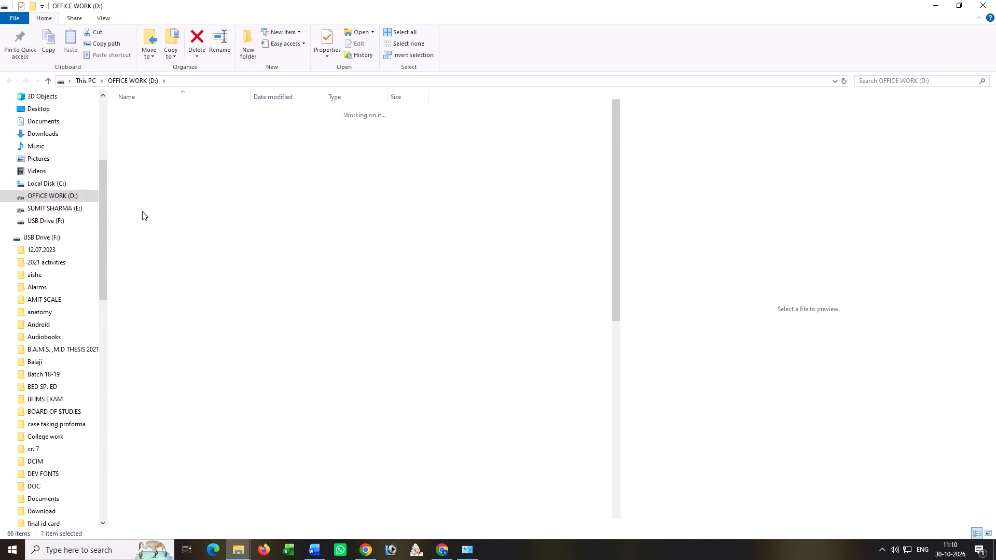
{"action": "double_click", "coordinate": [144, 114]}
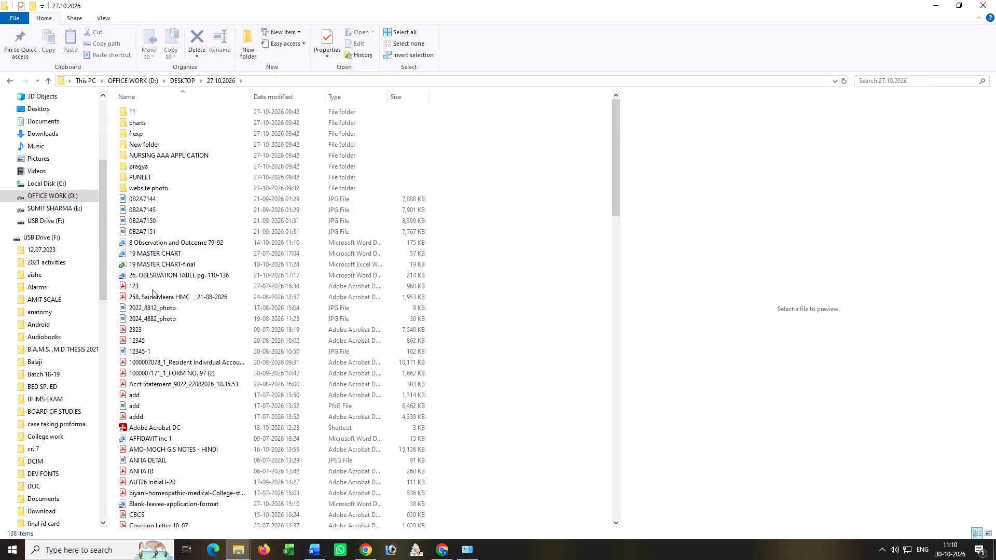
{"action": "left_click", "coordinate": [160, 327]}
{"action": "scroll", "coordinate": [159, 339], "scroll_direction": "down", "scroll_amount": 3}
{"action": "double_click", "coordinate": [157, 412]}
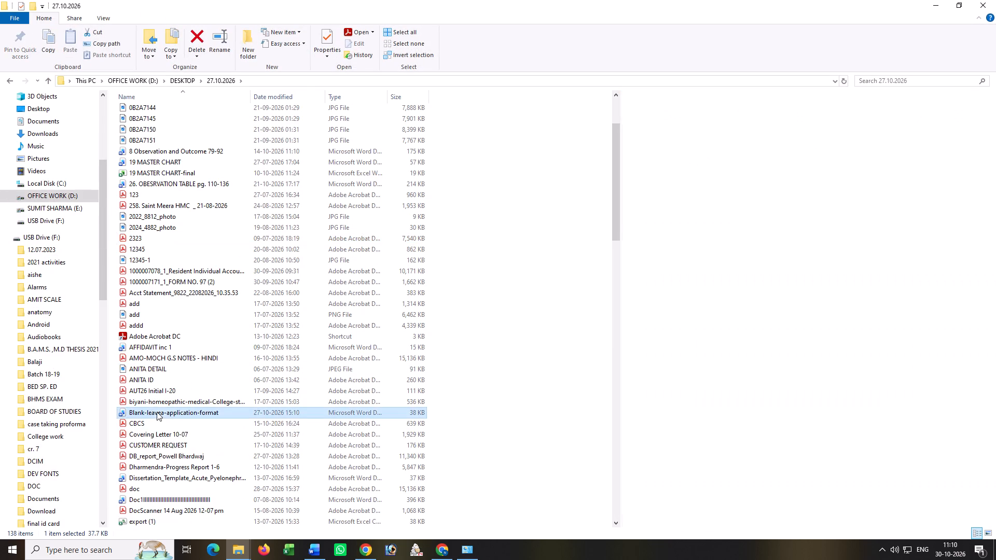
Print only the current first page, with the NRDD HOSPITAL leave application forms, on the iR3225 printer.
{"action": "scroll", "coordinate": [640, 303], "scroll_direction": "down", "scroll_amount": 13}
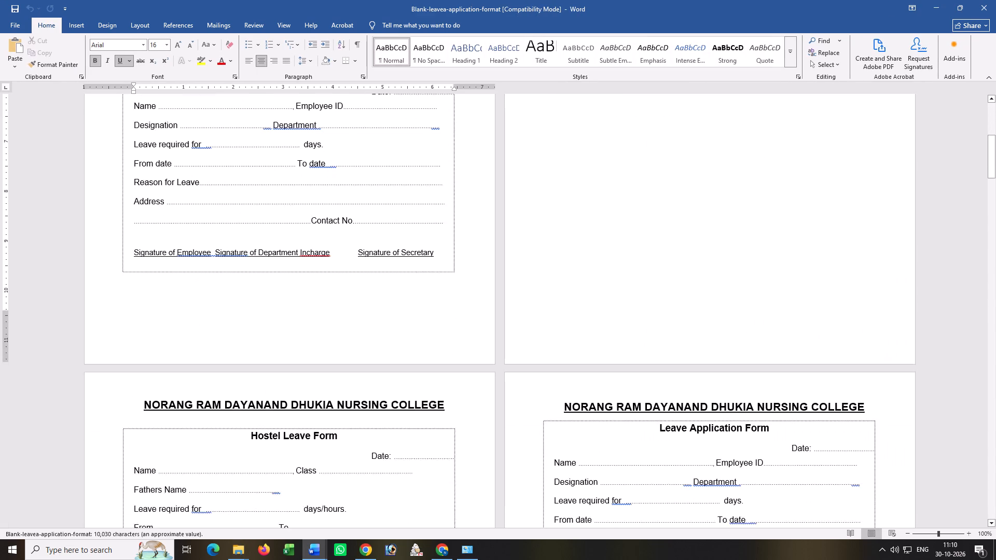
{"action": "scroll", "coordinate": [526, 329], "scroll_direction": "up", "scroll_amount": 11}
{"action": "scroll", "coordinate": [331, 282], "scroll_direction": "up", "scroll_amount": 5}
{"action": "left_click", "coordinate": [284, 156]}
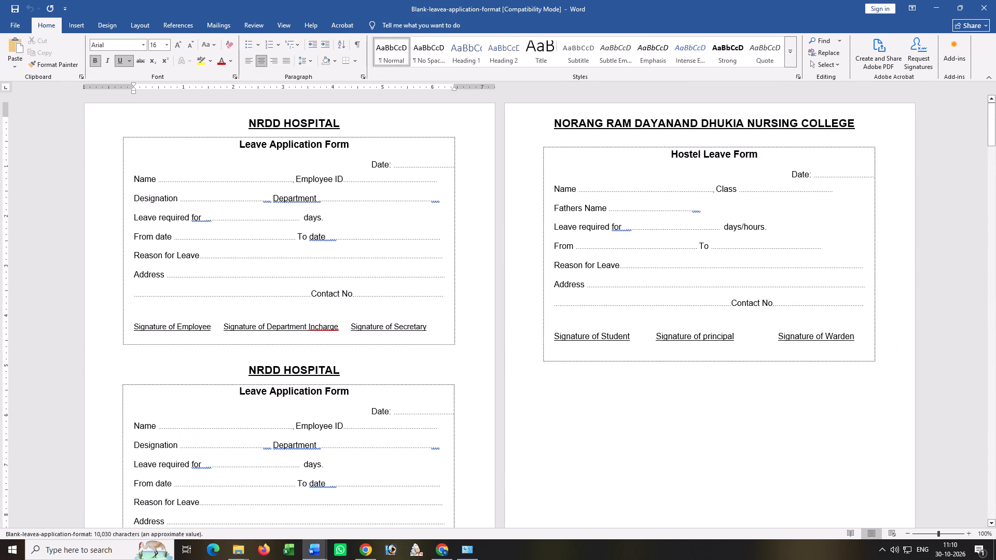
{"action": "key", "text": "ctrl+p"}
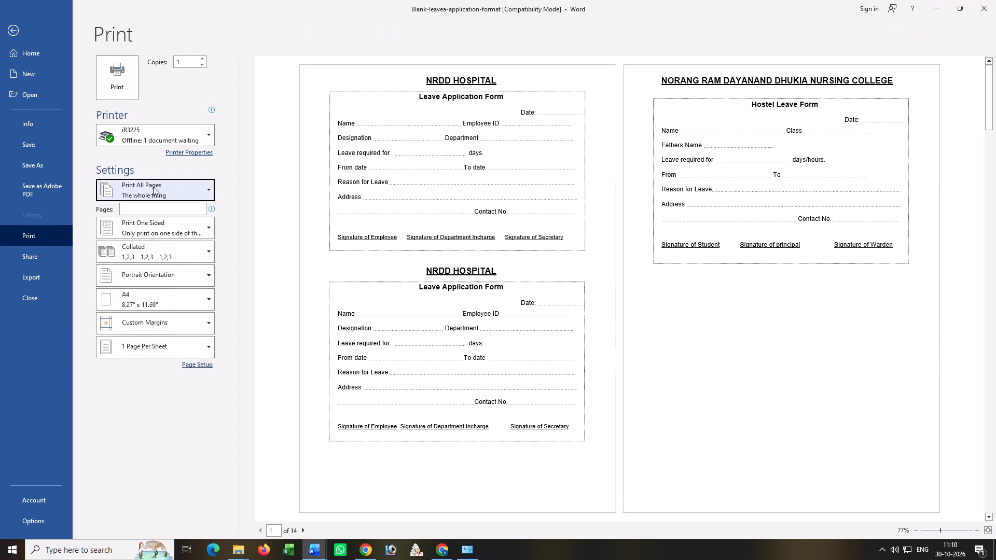
{"action": "left_click", "coordinate": [141, 188]}
{"action": "left_click", "coordinate": [134, 274]}
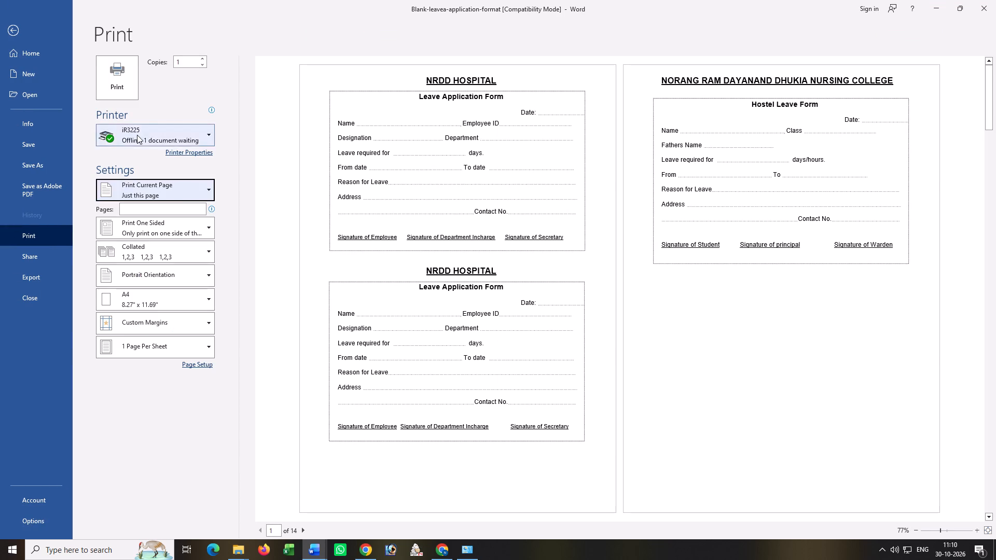
{"action": "left_click", "coordinate": [137, 135]}
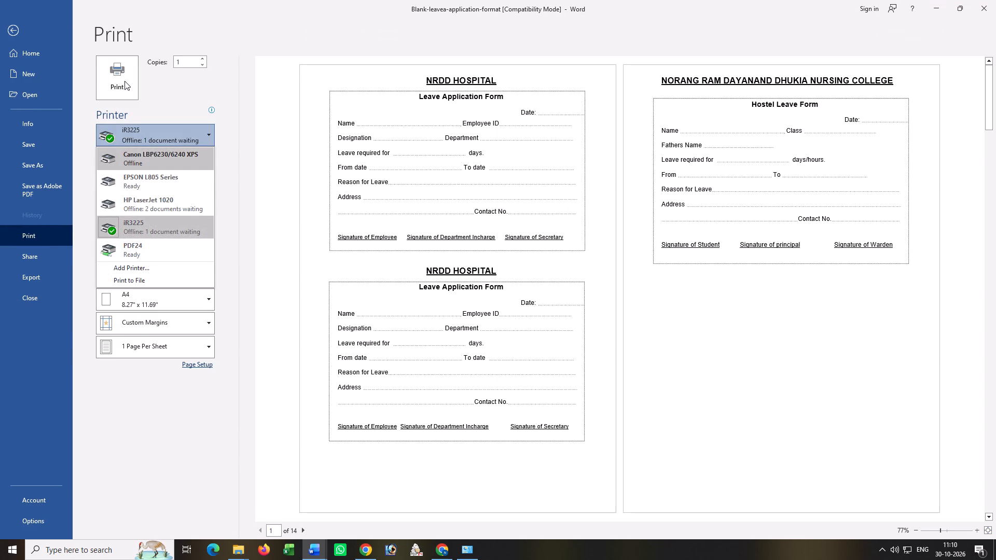
{"action": "left_click", "coordinate": [125, 81]}
Open the iR3225 print queue again to check the waiting print jobs.
{"action": "scroll", "coordinate": [393, 320], "scroll_direction": "down", "scroll_amount": 5}
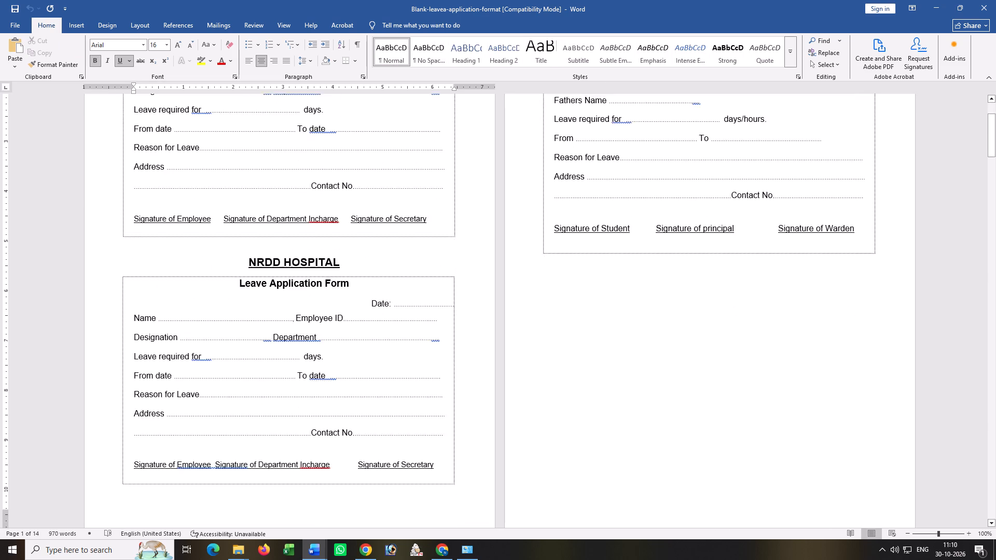
{"action": "scroll", "coordinate": [394, 321], "scroll_direction": "down", "scroll_amount": 4}
{"action": "scroll", "coordinate": [397, 326], "scroll_direction": "up", "scroll_amount": 1}
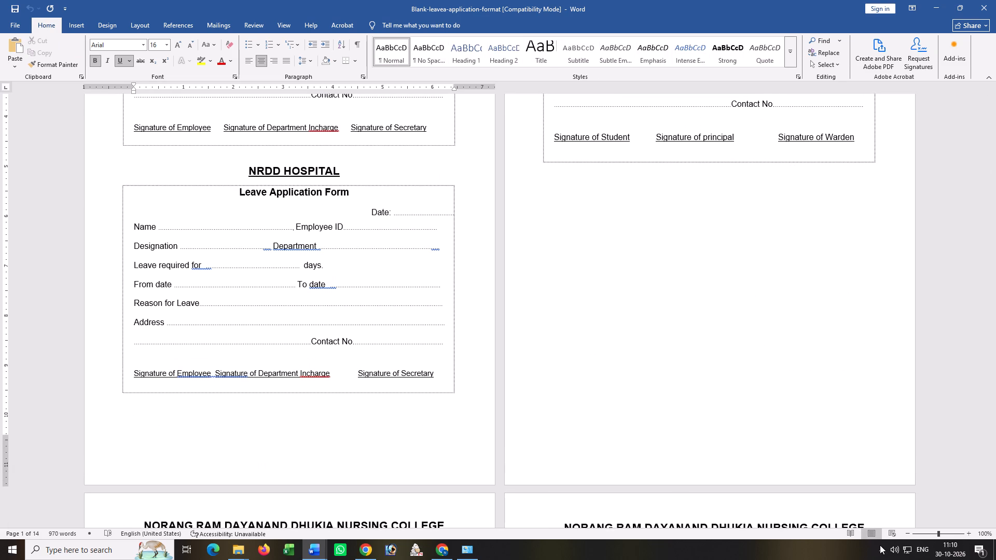
{"action": "left_click", "coordinate": [880, 545]}
{"action": "right_click", "coordinate": [841, 528]}
{"action": "left_click", "coordinate": [856, 521]}
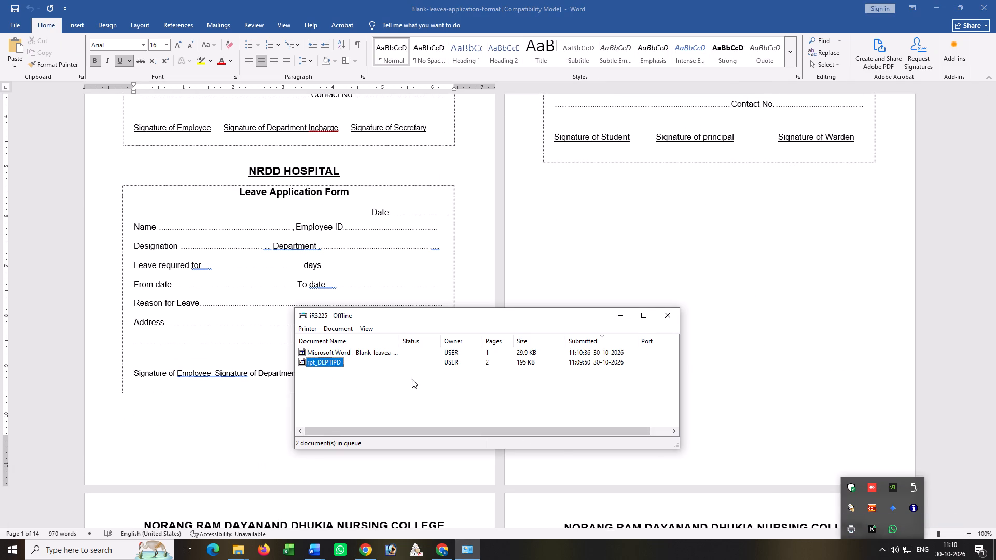
{"action": "left_click", "coordinate": [428, 388]}
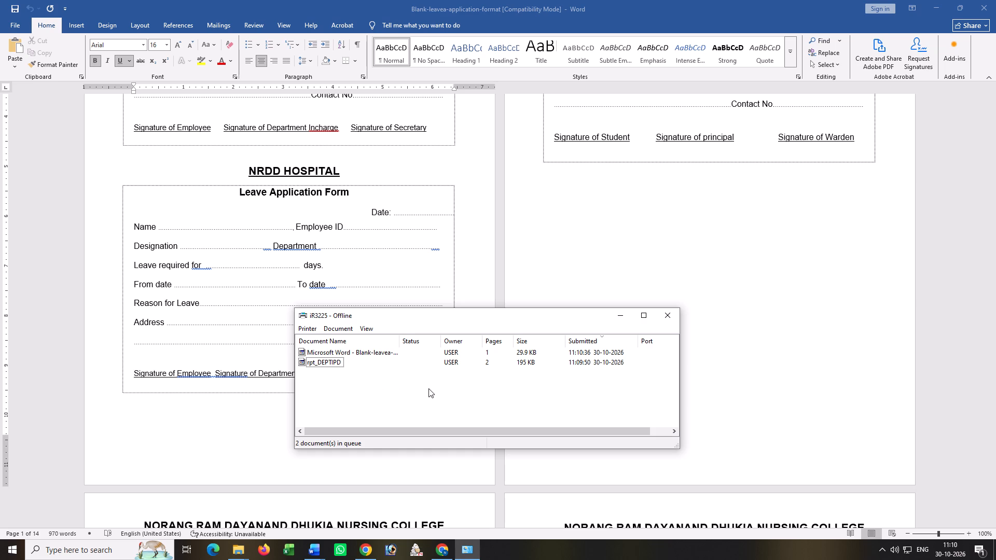
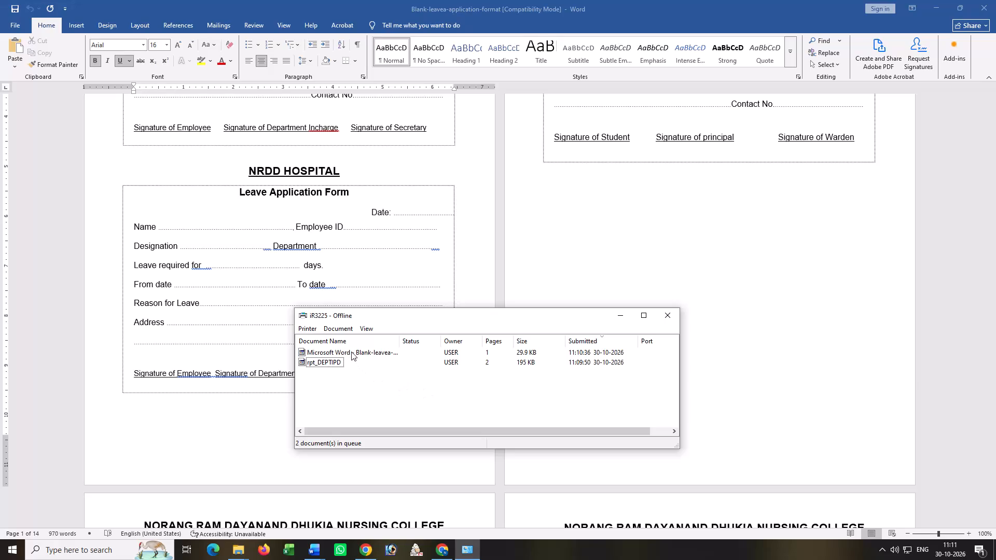
Restart the Blank-leavea-application-format print job in the iR3225 queue.
{"action": "right_click", "coordinate": [351, 352]}
{"action": "left_click", "coordinate": [381, 371]}
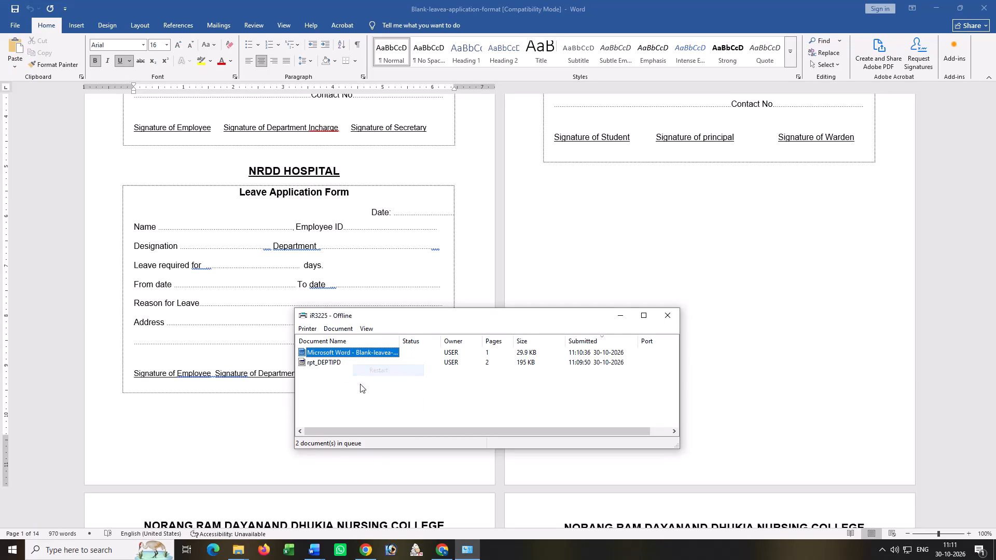
{"action": "right_click", "coordinate": [345, 396]}
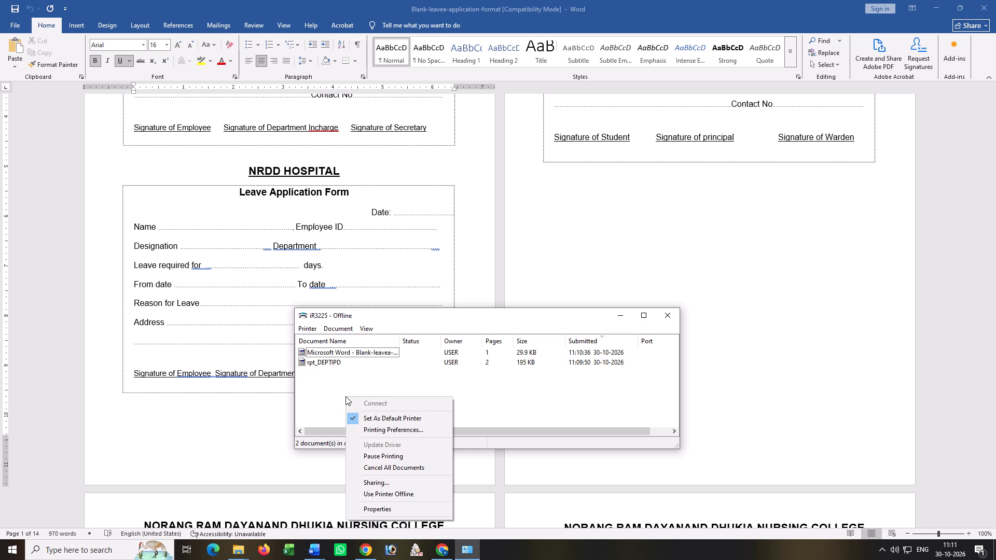
{"action": "left_click", "coordinate": [321, 380]}
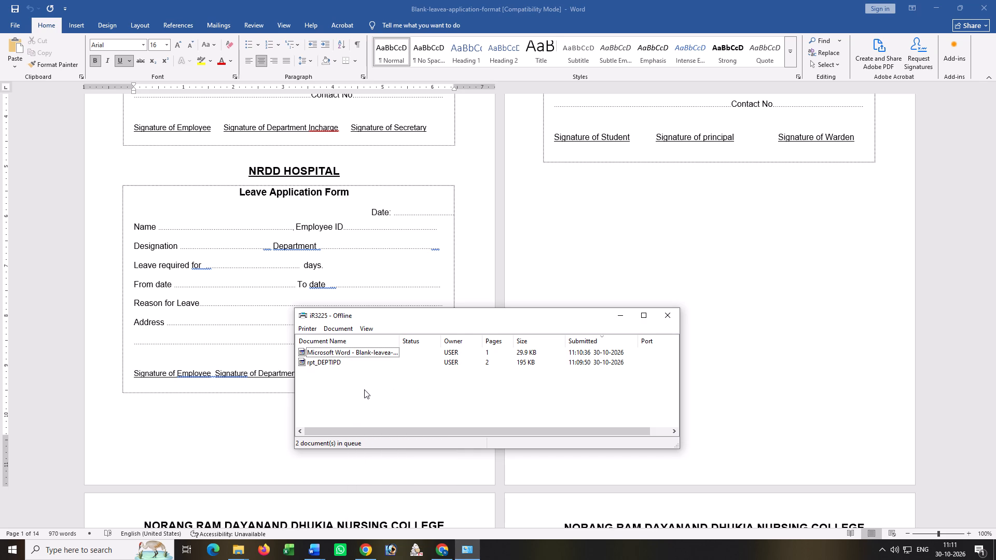
Check the computer's network connection and the available Wi-Fi networks.
{"action": "left_click", "coordinate": [908, 548]}
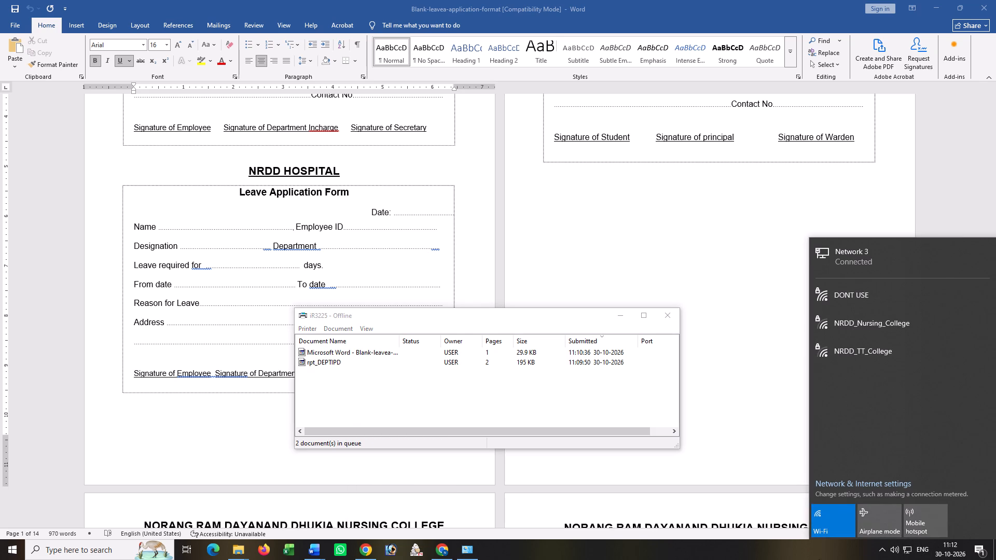
{"action": "left_click", "coordinate": [745, 551]}
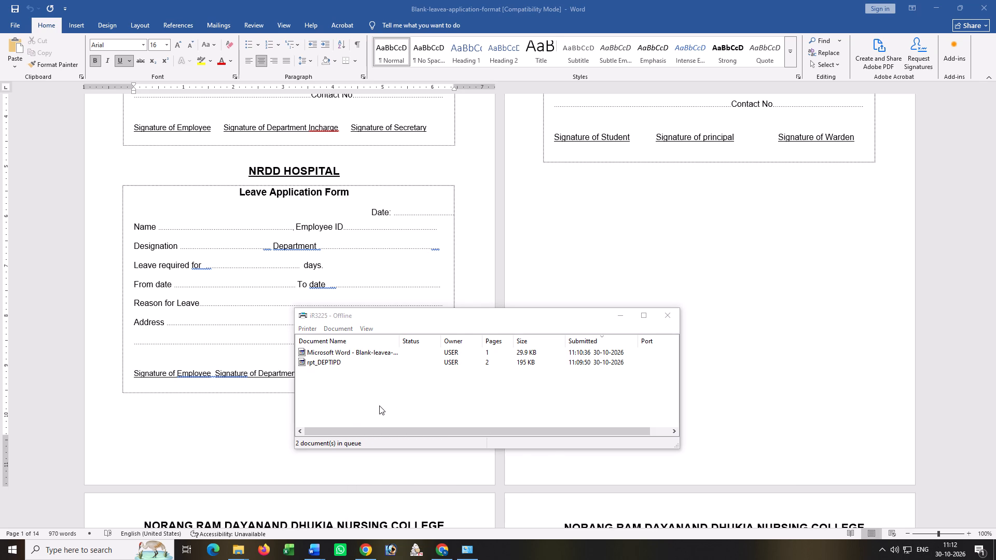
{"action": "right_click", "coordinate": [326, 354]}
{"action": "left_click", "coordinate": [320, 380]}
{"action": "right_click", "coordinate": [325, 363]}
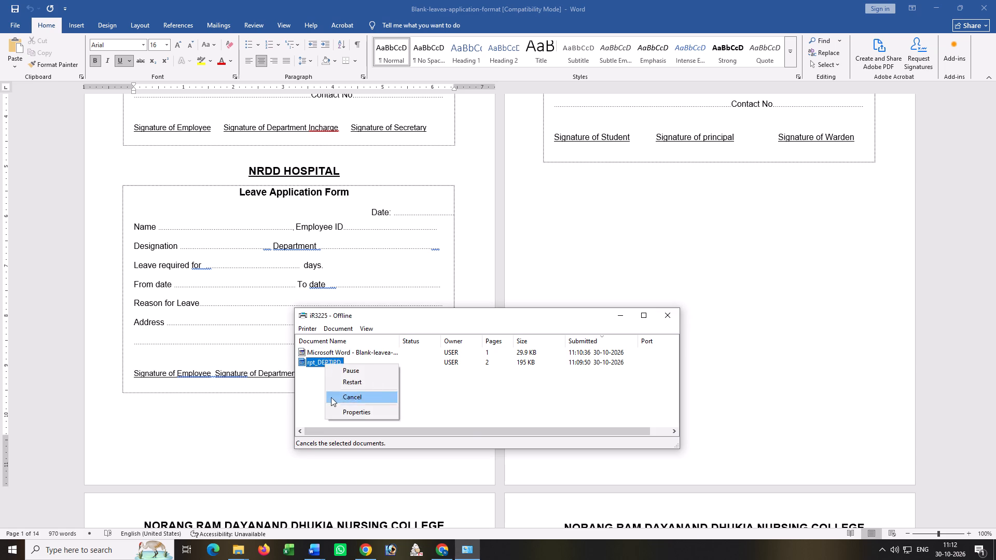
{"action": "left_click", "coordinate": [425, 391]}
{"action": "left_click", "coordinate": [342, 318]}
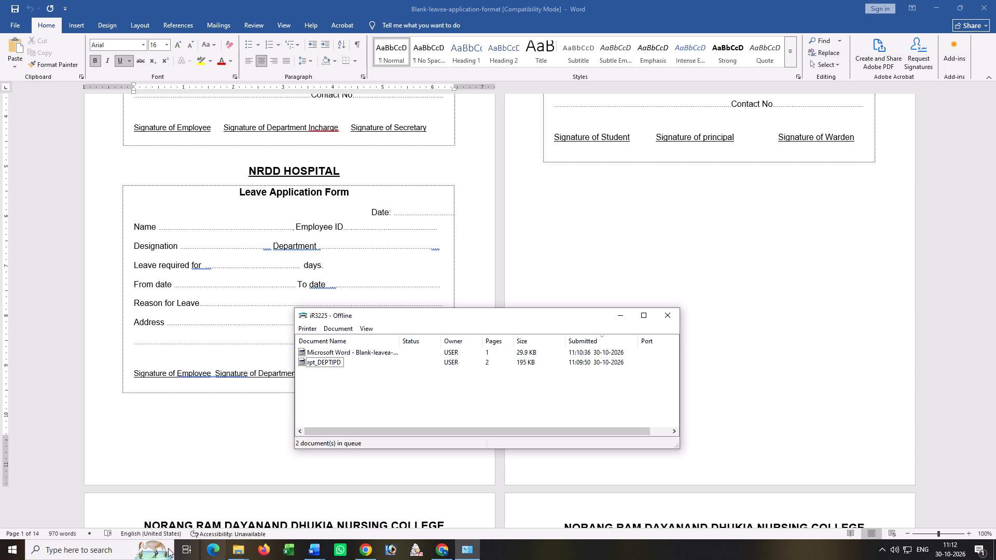
Open the Windows search.
{"action": "left_click", "coordinate": [96, 547]}
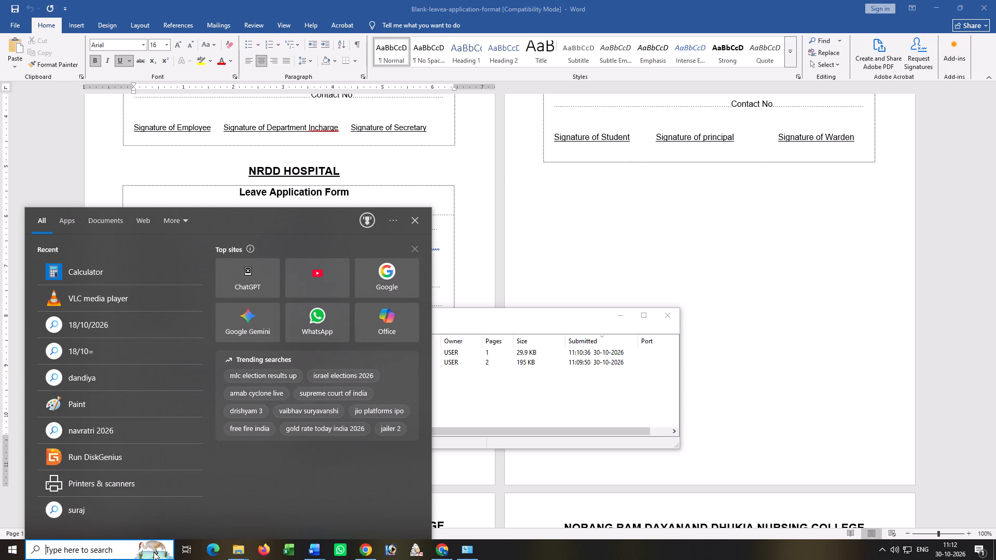
Open the Printers & scanners settings and check the iR3225 printer's status on its device management page.
{"action": "type", "text": "prin"}
{"action": "key", "text": "Return"}
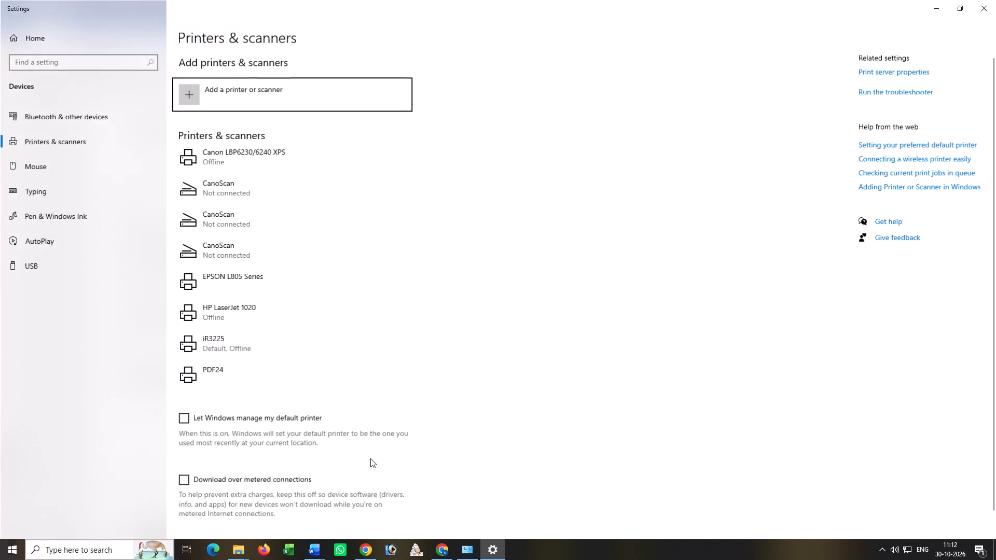
{"action": "right_click", "coordinate": [210, 342]}
{"action": "left_click", "coordinate": [239, 347]}
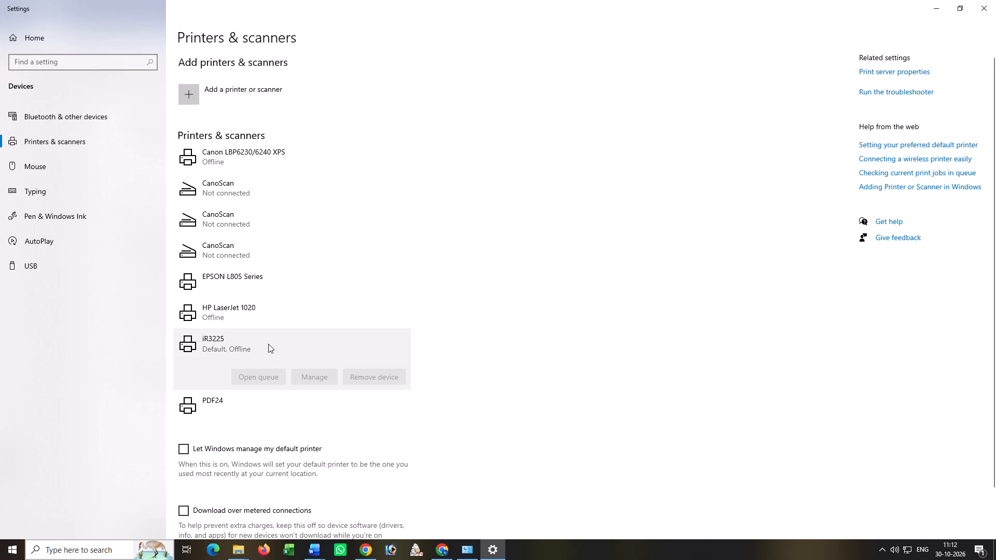
{"action": "left_click", "coordinate": [536, 349]}
{"action": "right_click", "coordinate": [509, 327]}
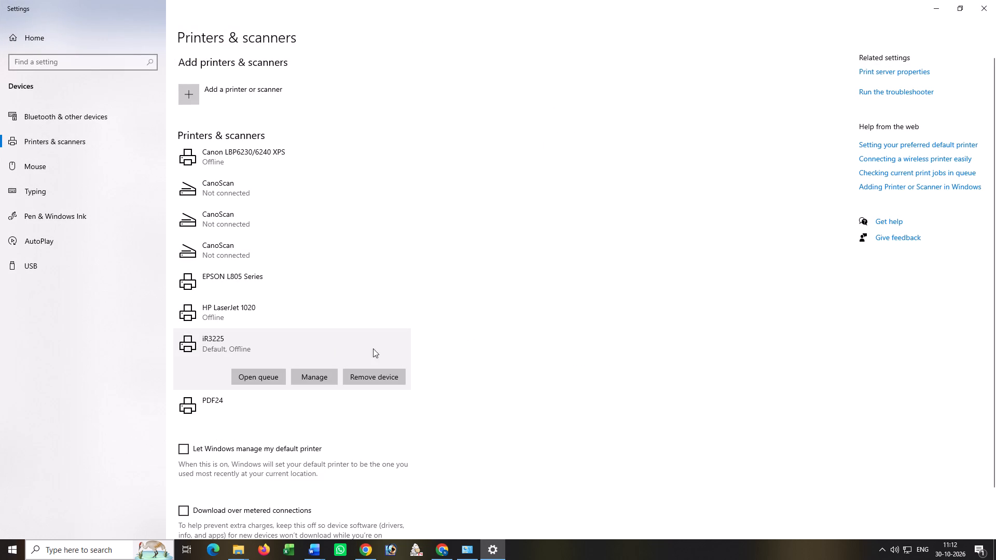
{"action": "left_click", "coordinate": [312, 375]}
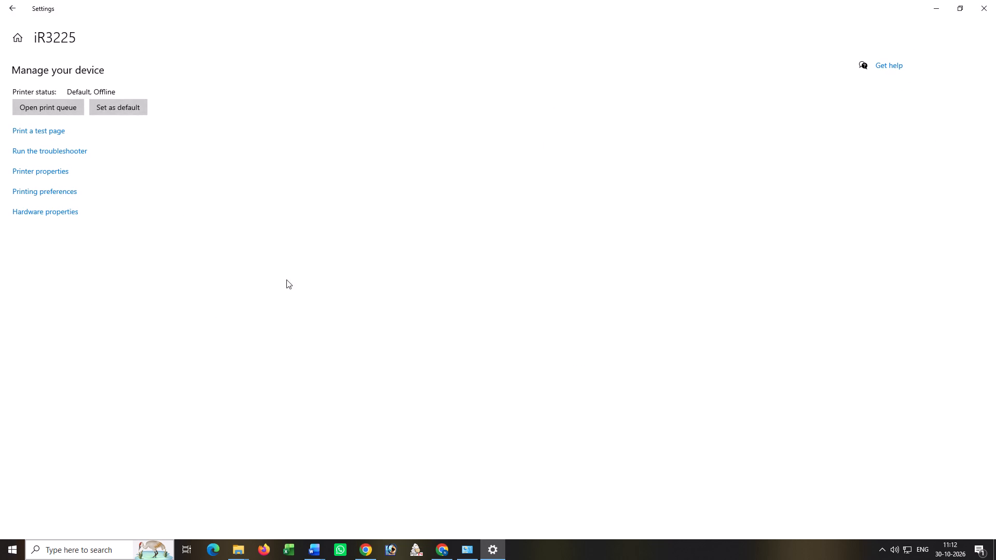
{"action": "left_click", "coordinate": [11, 9]}
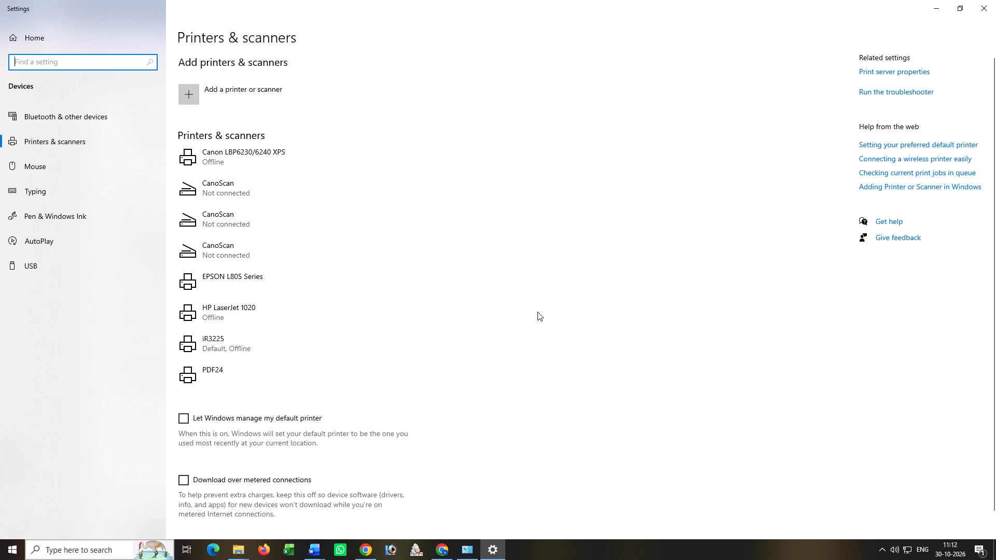
Recheck the iR3225 printer's status on its management page, close Settings and return to the leave application document.
{"action": "right_click", "coordinate": [510, 290]}
{"action": "left_click", "coordinate": [223, 346]}
{"action": "left_click", "coordinate": [258, 344]}
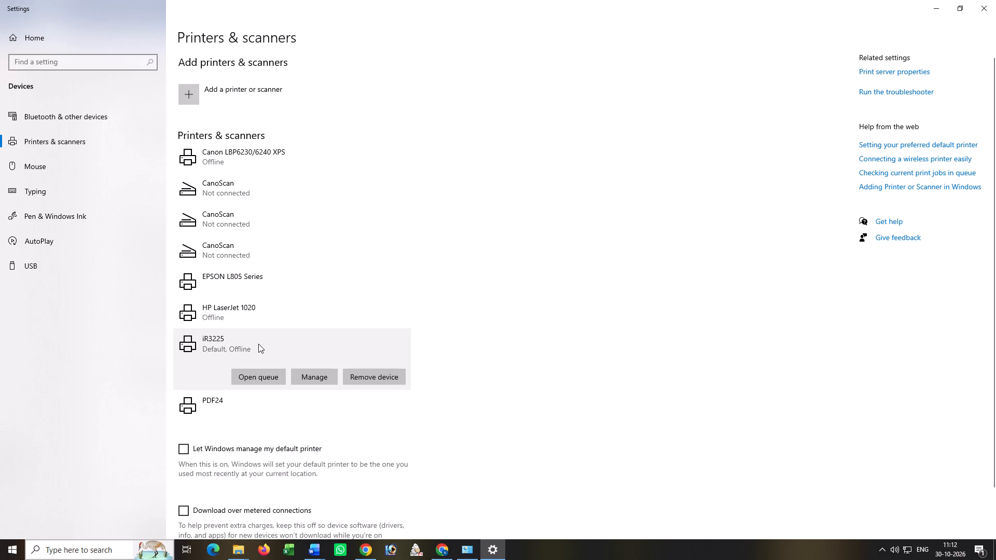
{"action": "left_click", "coordinate": [239, 346]}
{"action": "left_click", "coordinate": [309, 377]}
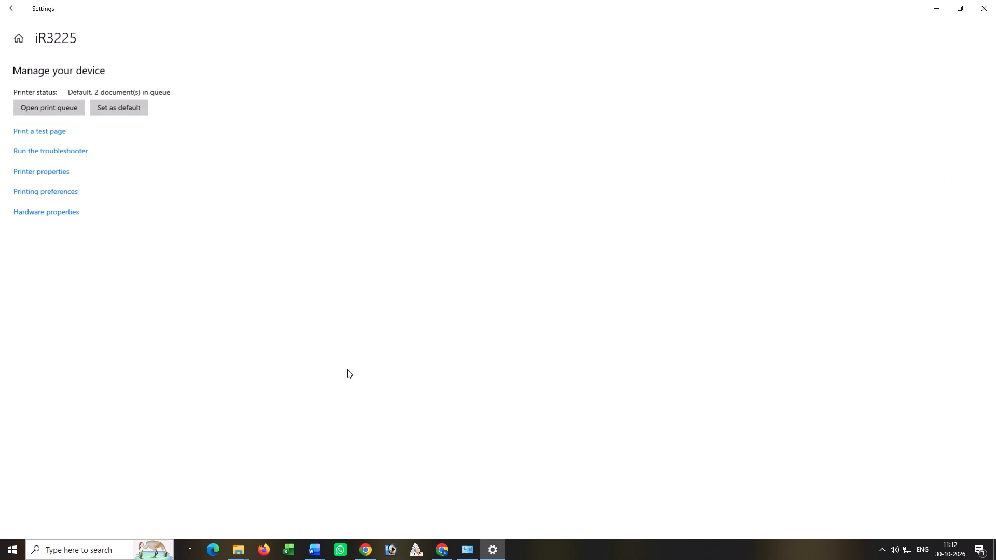
{"action": "left_click", "coordinate": [8, 8]}
{"action": "left_click", "coordinate": [625, 328]}
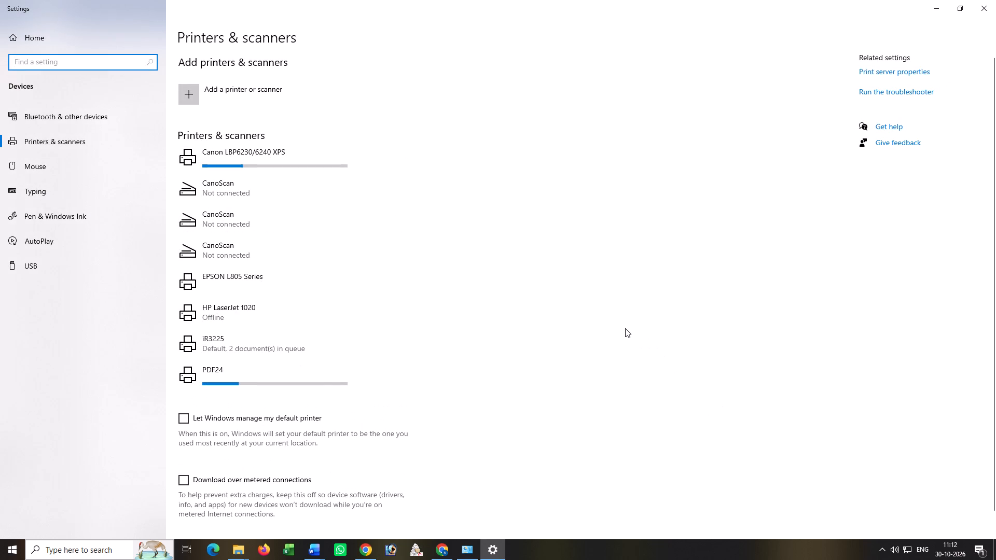
{"action": "left_click", "coordinate": [993, 0]}
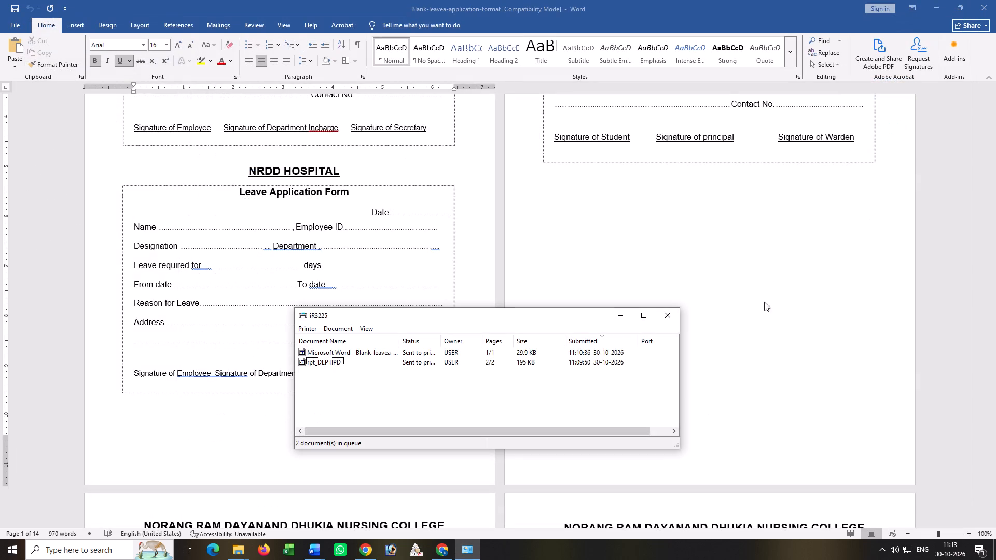
{"action": "left_click", "coordinate": [758, 284]}
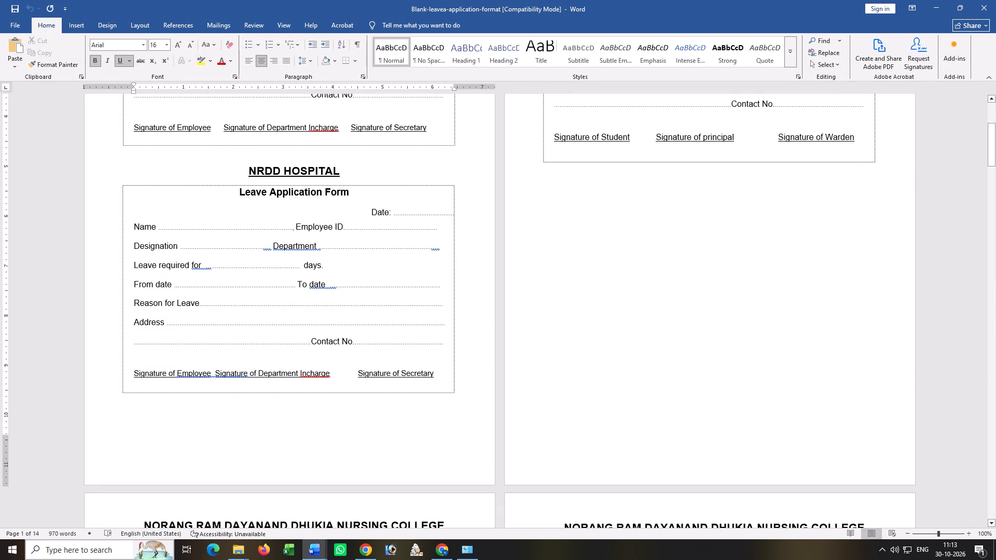
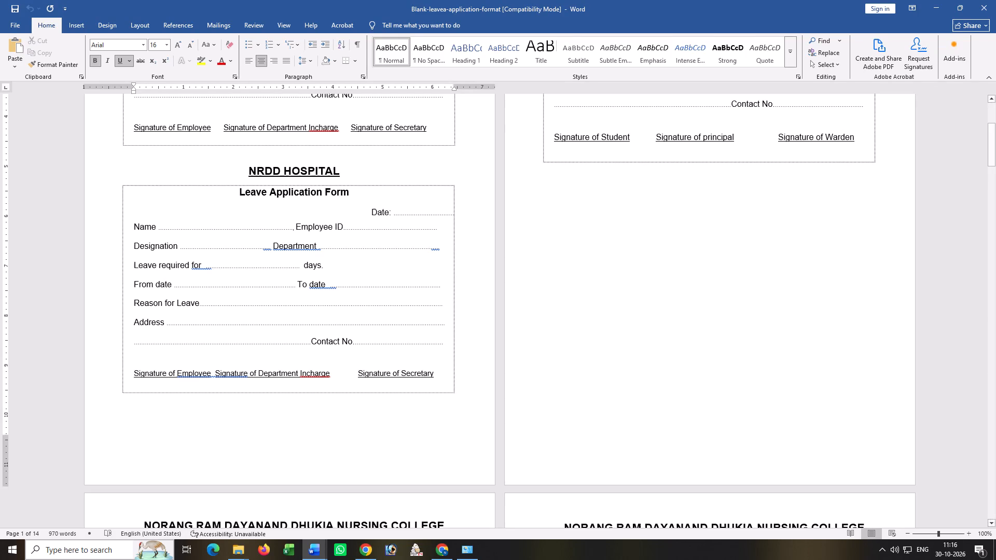
Switch to Chrome, where the rpt_DEPTIPD department IPD register PDF is open.
{"action": "left_click", "coordinate": [439, 554]}
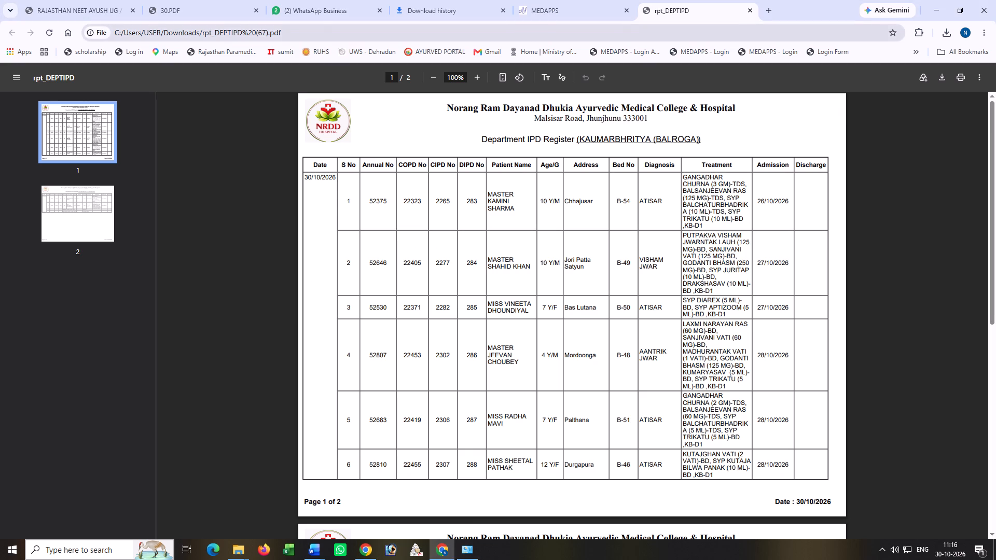